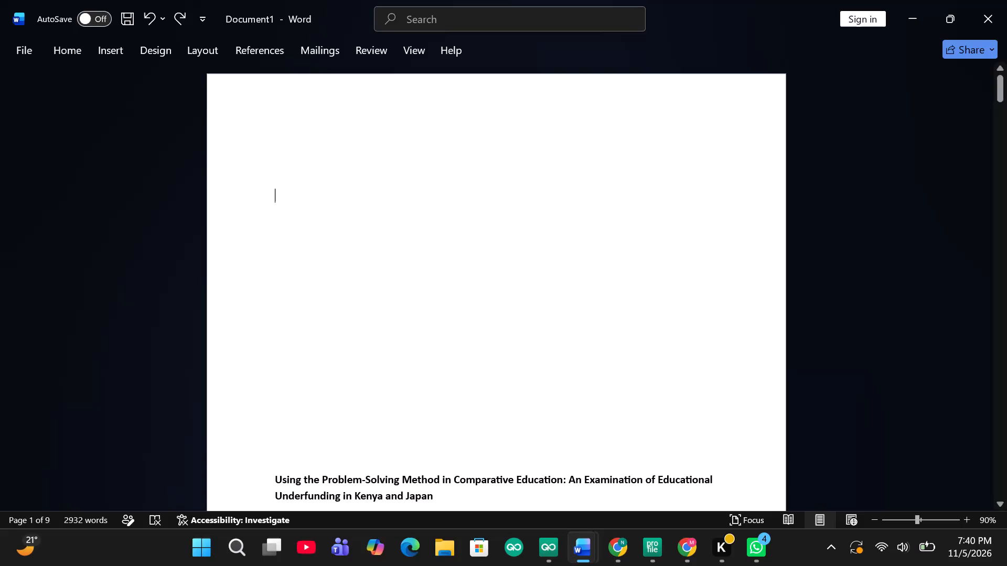
Place the cursor in the blank area above the title and look for a picture in the device's Pictures and Downloads folders.
{"action": "left_click", "coordinate": [113, 47]}
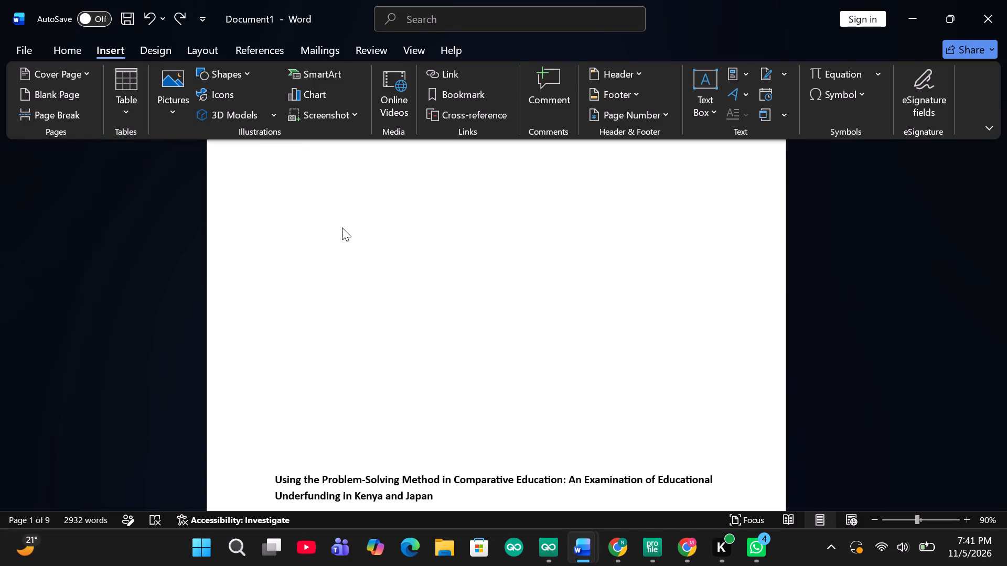
{"action": "left_click", "coordinate": [342, 227]}
{"action": "left_click", "coordinate": [342, 227]}
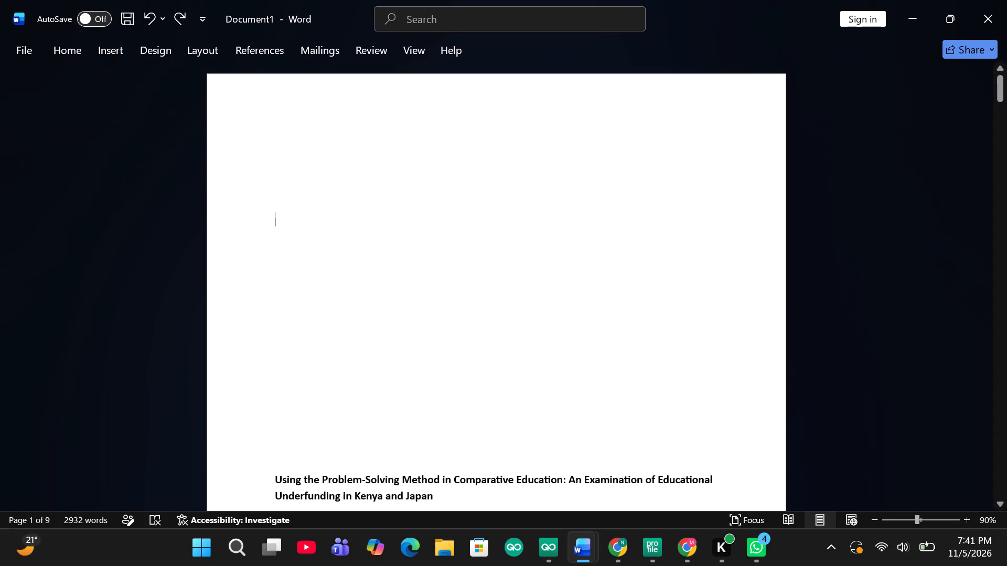
{"action": "left_click", "coordinate": [342, 227]}
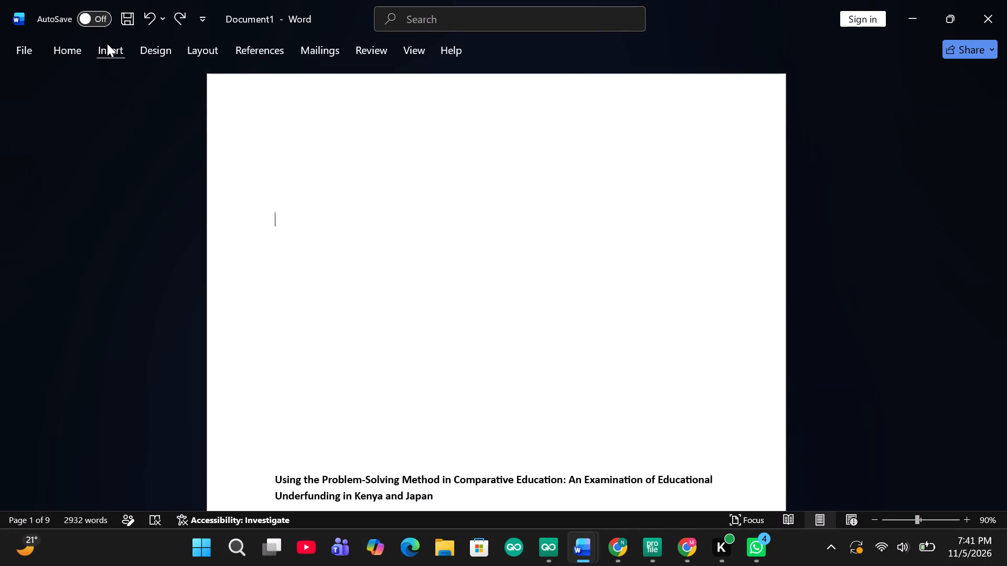
{"action": "left_click", "coordinate": [107, 43]}
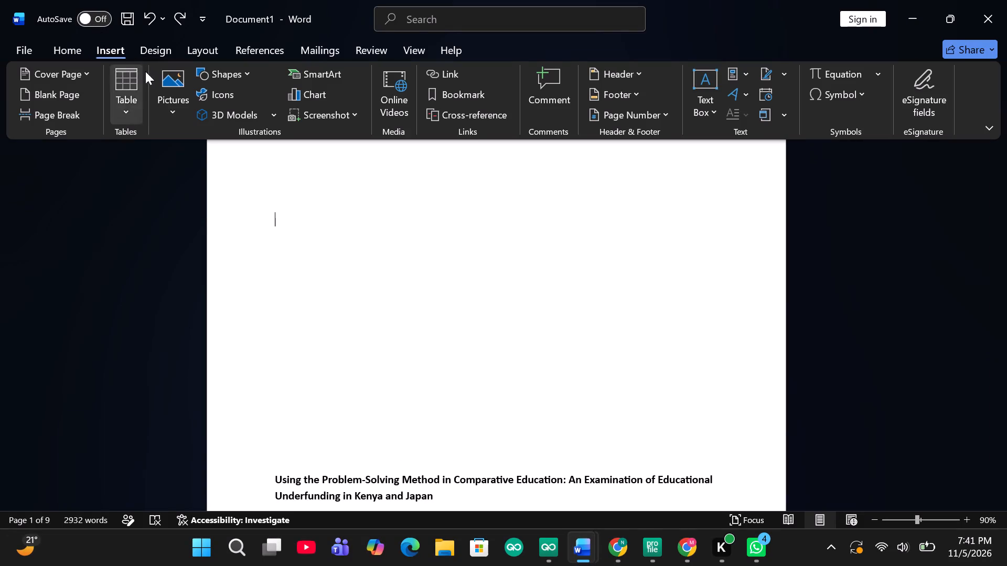
{"action": "left_click", "coordinate": [170, 95]}
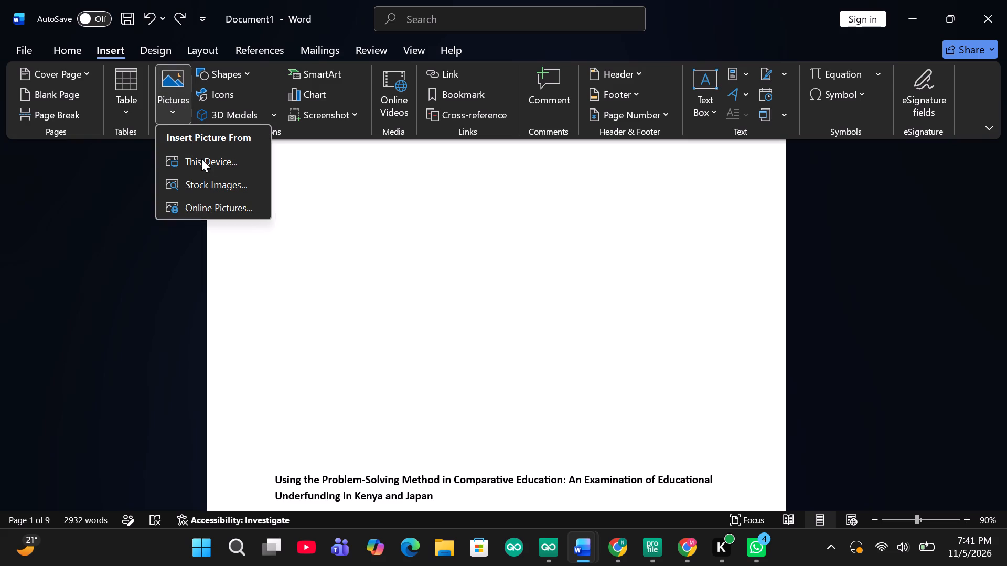
{"action": "left_click", "coordinate": [205, 164]}
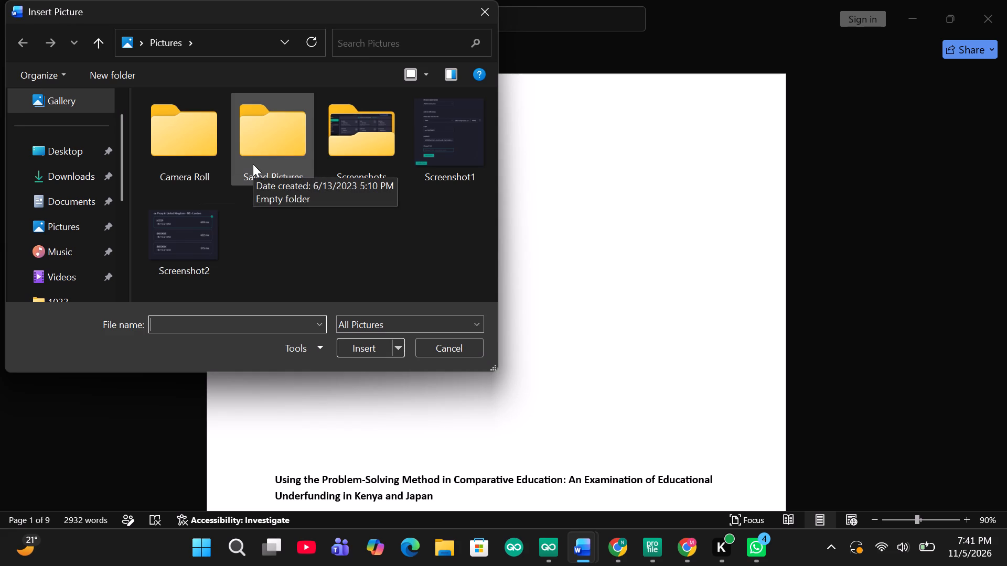
{"action": "left_click", "coordinate": [81, 182]}
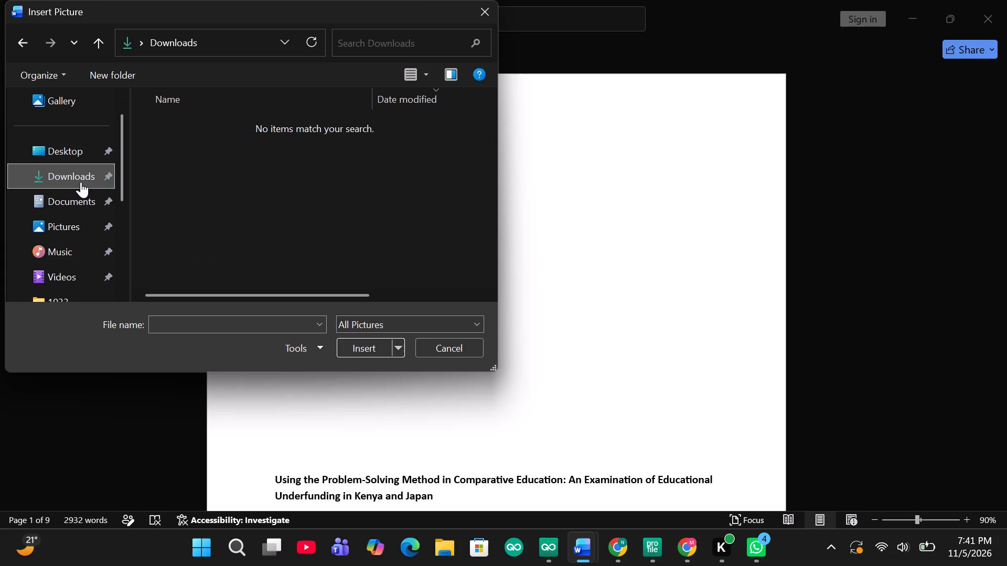
{"action": "left_click", "coordinate": [484, 12]}
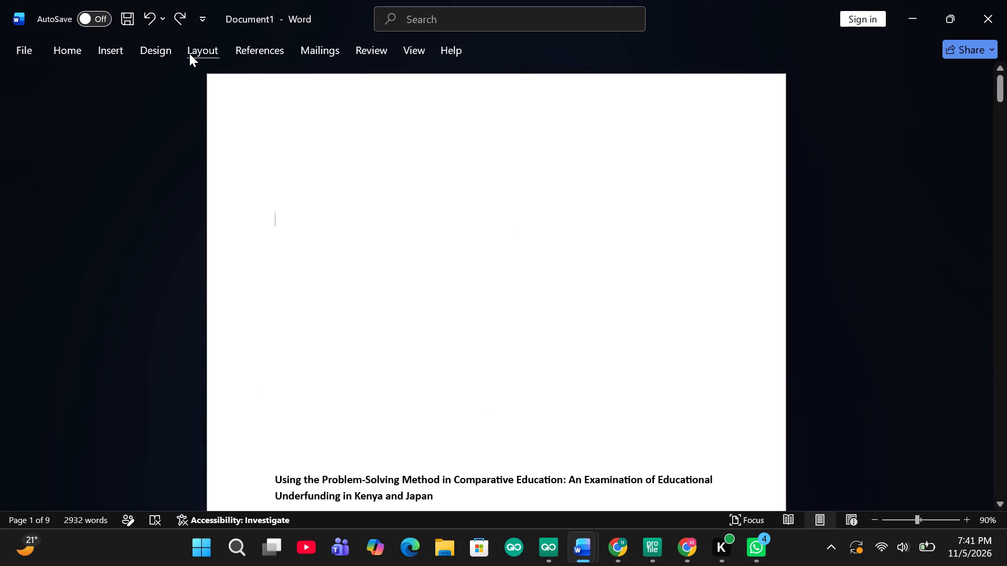
Search online pictures for "mut logo".
{"action": "left_click", "coordinate": [118, 50]}
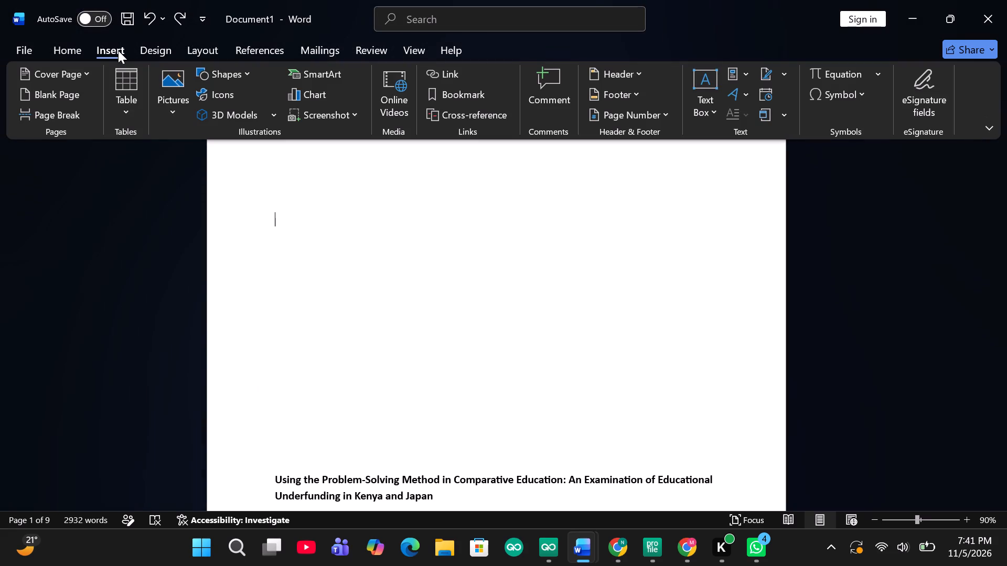
{"action": "left_click", "coordinate": [176, 86]}
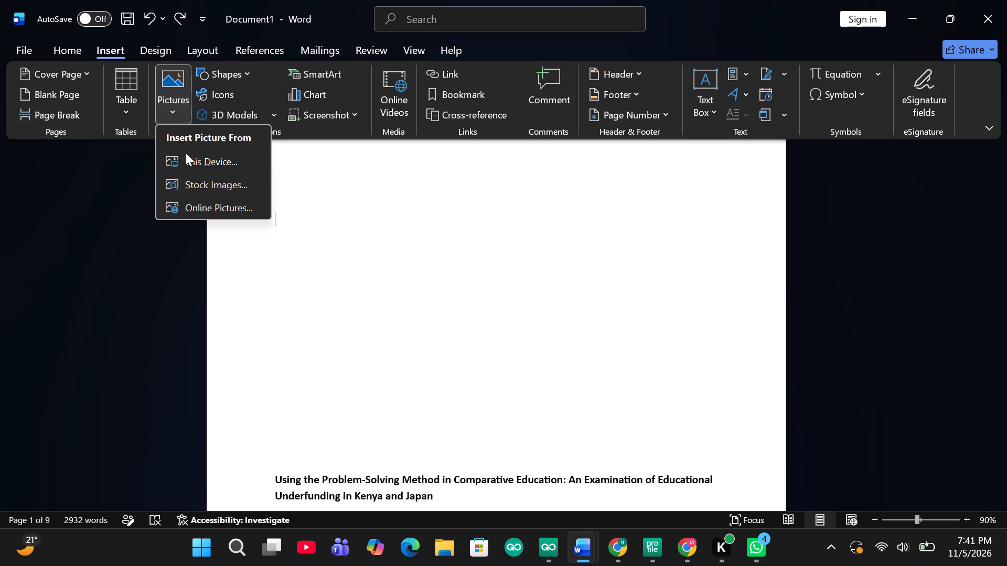
{"action": "left_click", "coordinate": [207, 201]}
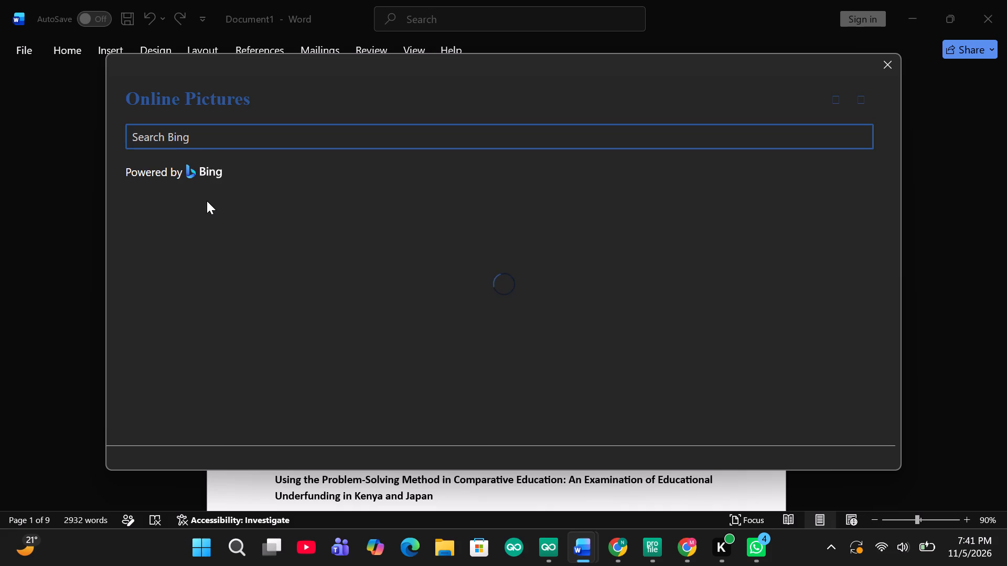
{"action": "left_click", "coordinate": [206, 145]}
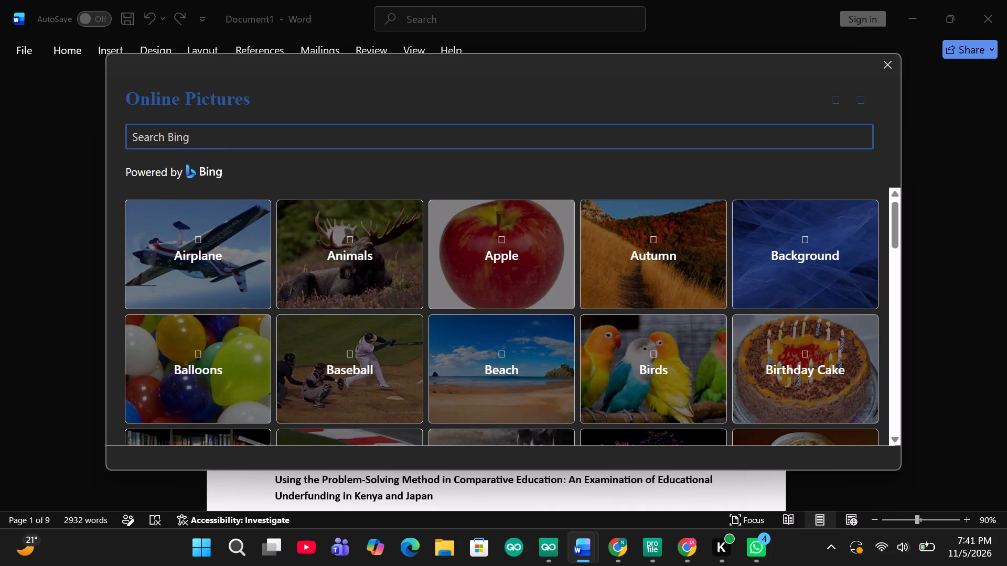
{"action": "type", "text": "mut"}
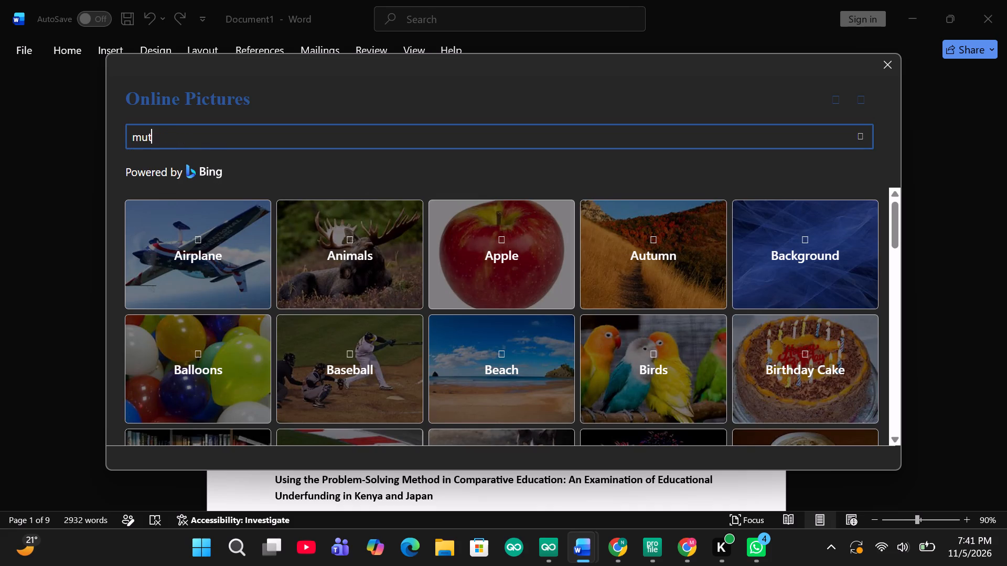
{"action": "key", "text": "space"}
{"action": "type", "text": "logo"}
{"action": "key", "text": "Return"}
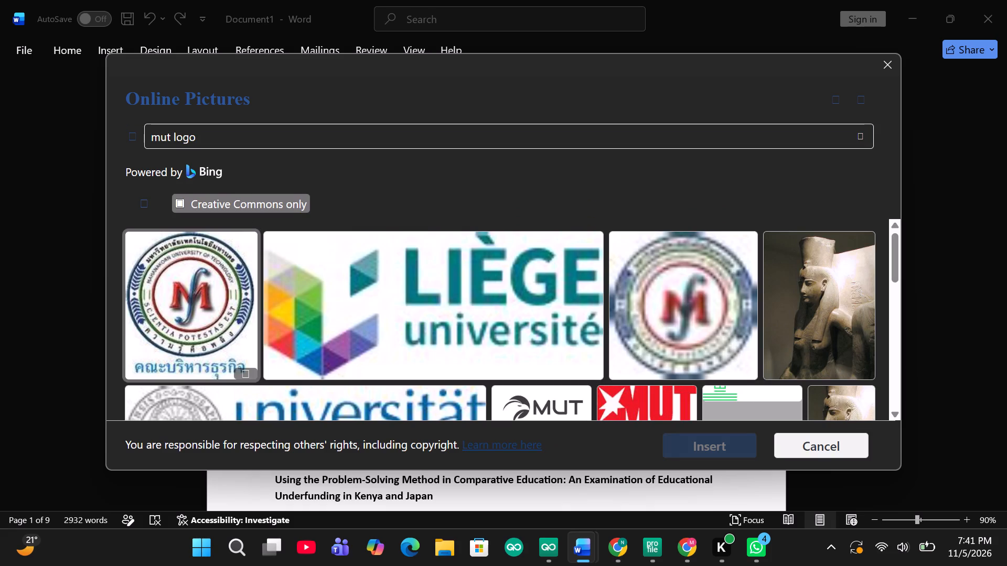
Refine the online picture search to "muranga university logo".
{"action": "key", "text": "BackSpace"}
{"action": "key", "text": "BackSpace"}
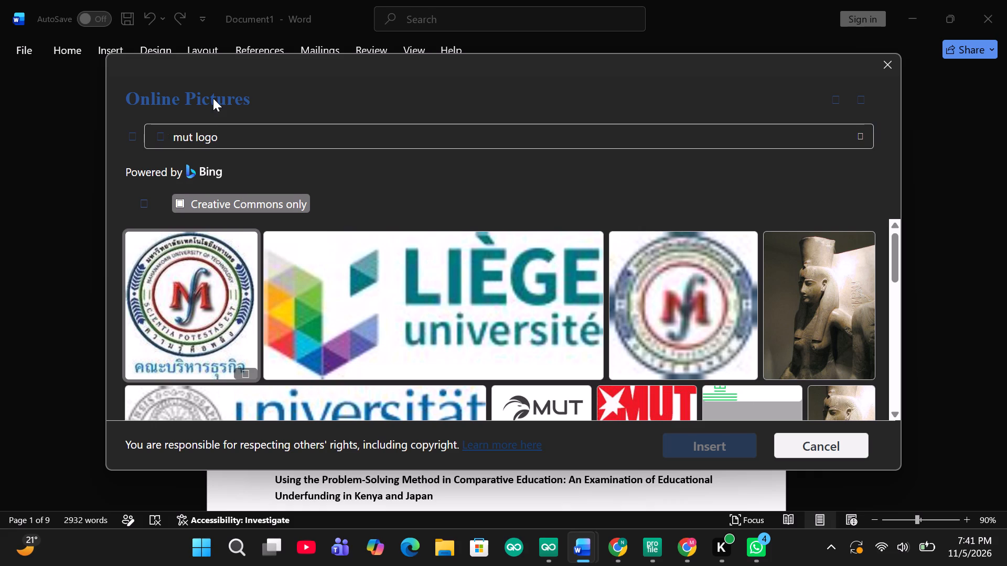
{"action": "left_click", "coordinate": [174, 135]}
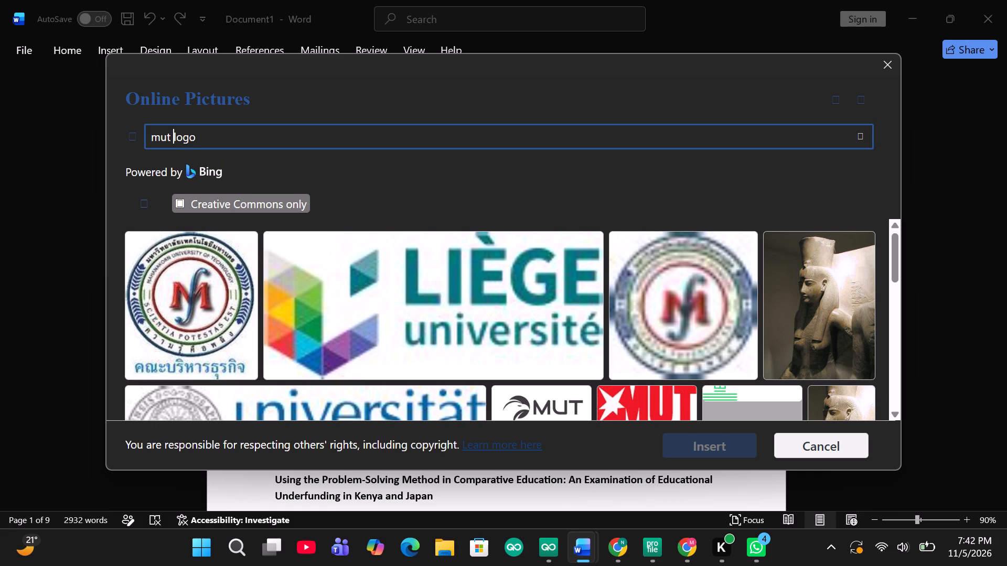
{"action": "key", "text": "BackSpace"}
{"action": "key", "text": "BackSpace"}
{"action": "type", "text": "rang"}
{"action": "type", "text": "a university"}
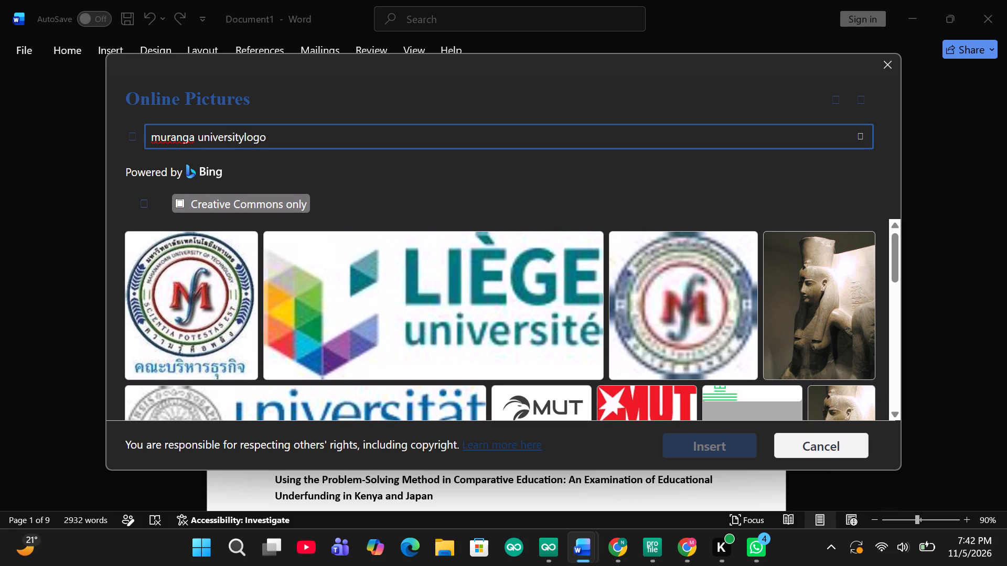
{"action": "key", "text": "space"}
{"action": "key", "text": "Return"}
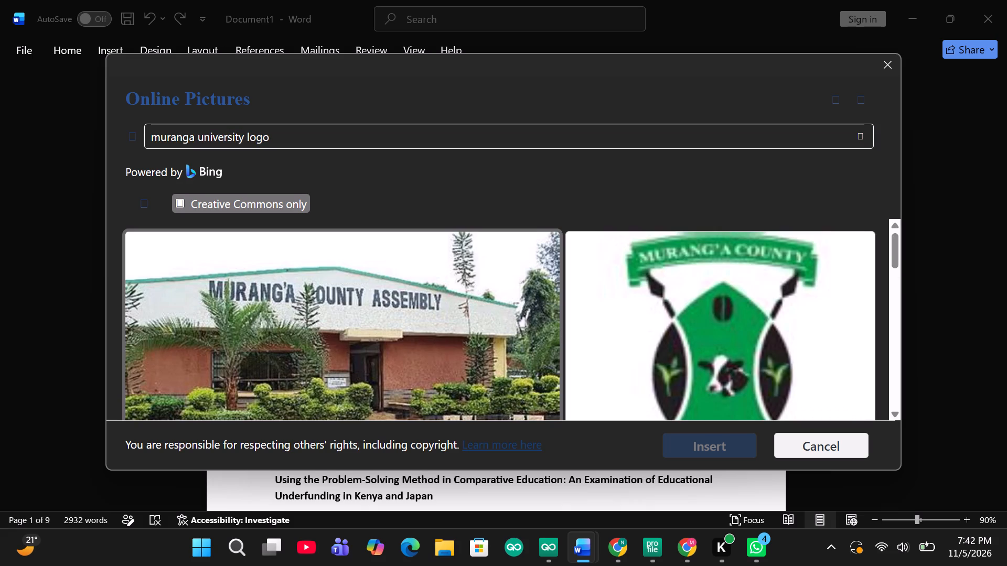
Examine the online picture results for a suitable Muranga University logo, and close the picture search.
{"action": "scroll", "coordinate": [170, 133], "scroll_direction": "down", "scroll_amount": 2}
{"action": "scroll", "coordinate": [293, 215], "scroll_direction": "down", "scroll_amount": 2}
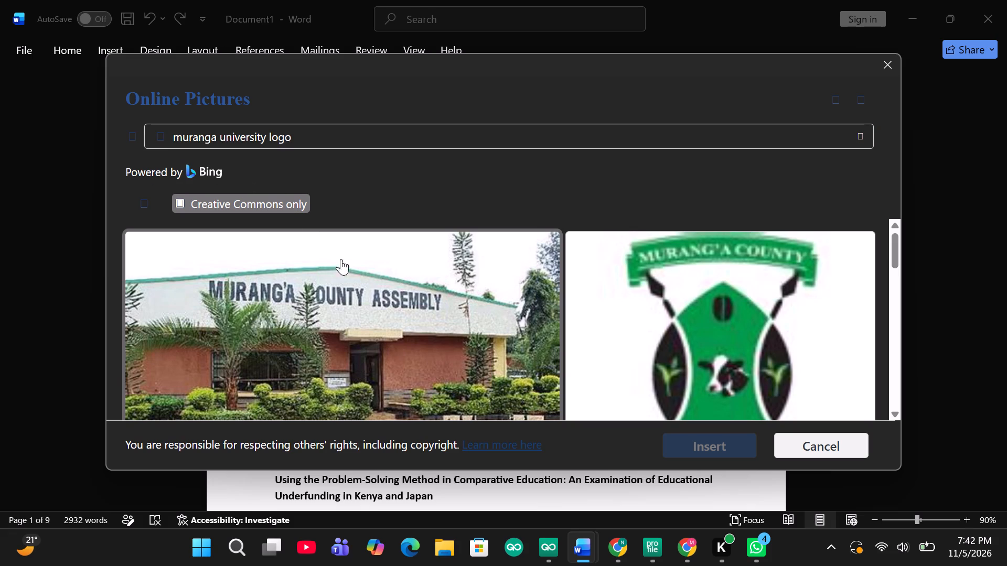
{"action": "scroll", "coordinate": [289, 246], "scroll_direction": "down", "scroll_amount": 1}
{"action": "scroll", "coordinate": [393, 162], "scroll_direction": "down", "scroll_amount": 1}
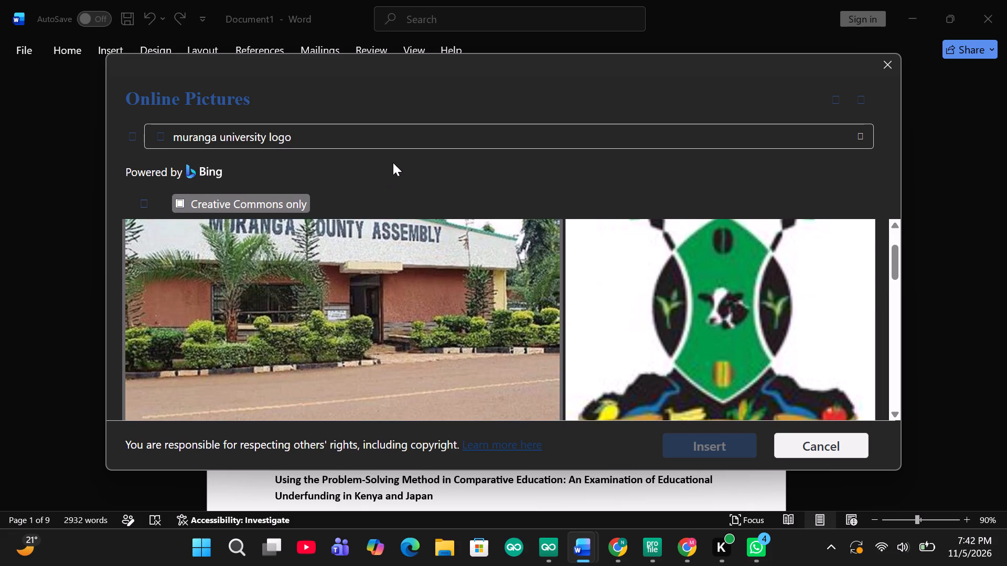
{"action": "scroll", "coordinate": [393, 162], "scroll_direction": "down", "scroll_amount": 1}
{"action": "scroll", "coordinate": [478, 298], "scroll_direction": "down", "scroll_amount": 2}
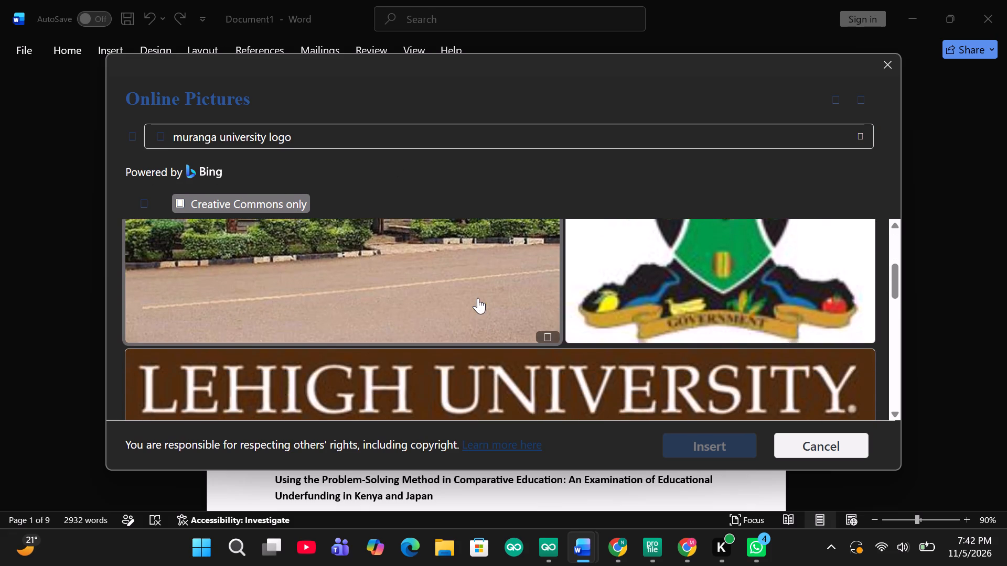
{"action": "scroll", "coordinate": [478, 298], "scroll_direction": "down", "scroll_amount": 3}
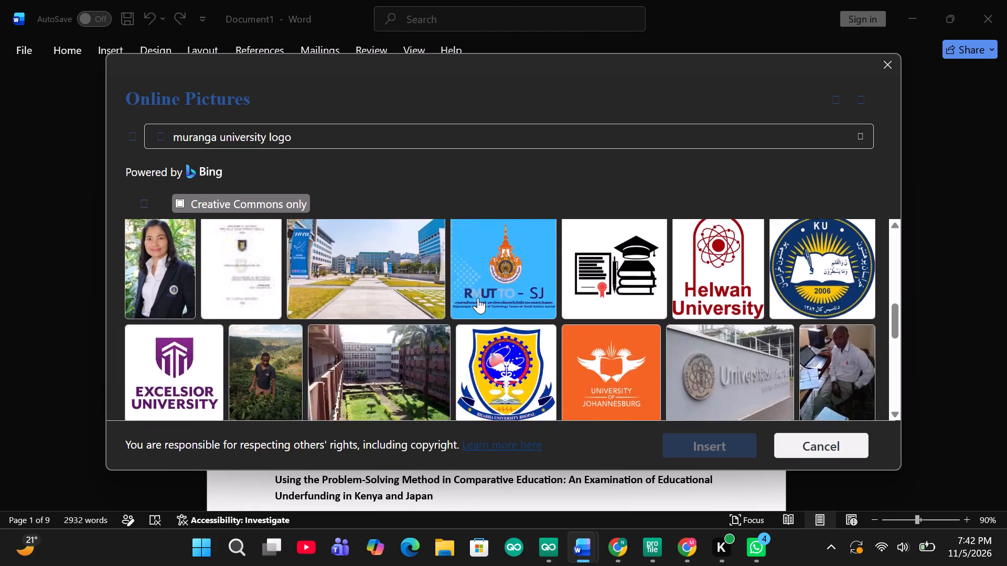
{"action": "scroll", "coordinate": [478, 298], "scroll_direction": "down", "scroll_amount": 2}
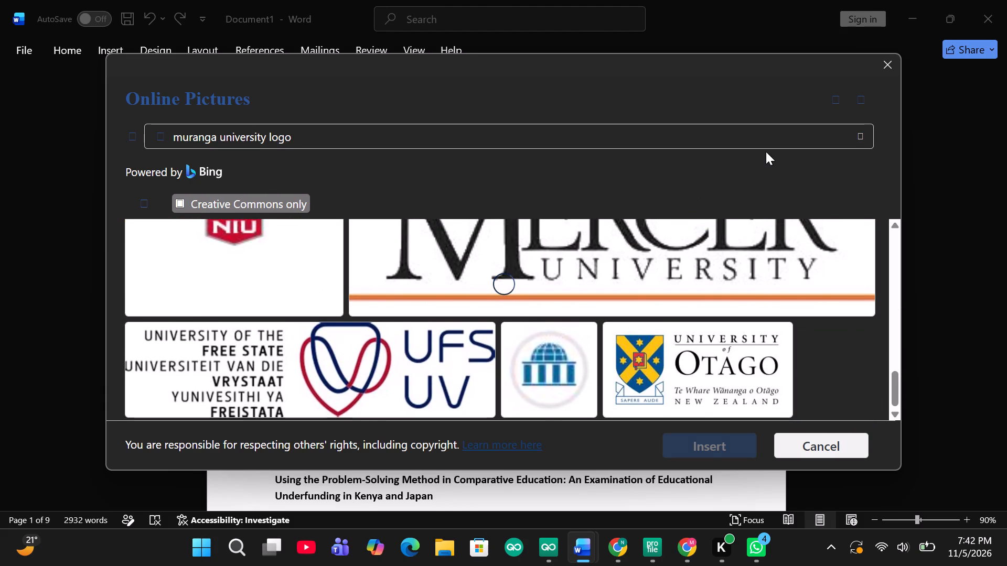
{"action": "left_click", "coordinate": [886, 60]}
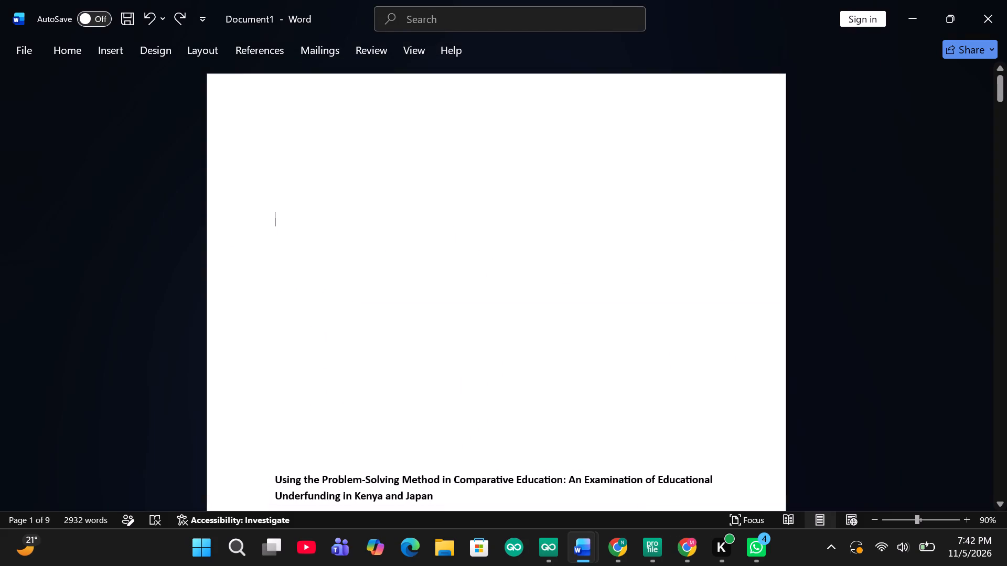
Look for a logo picture on this device in the Camera Roll and Saved Pictures folders.
{"action": "left_click", "coordinate": [115, 51]}
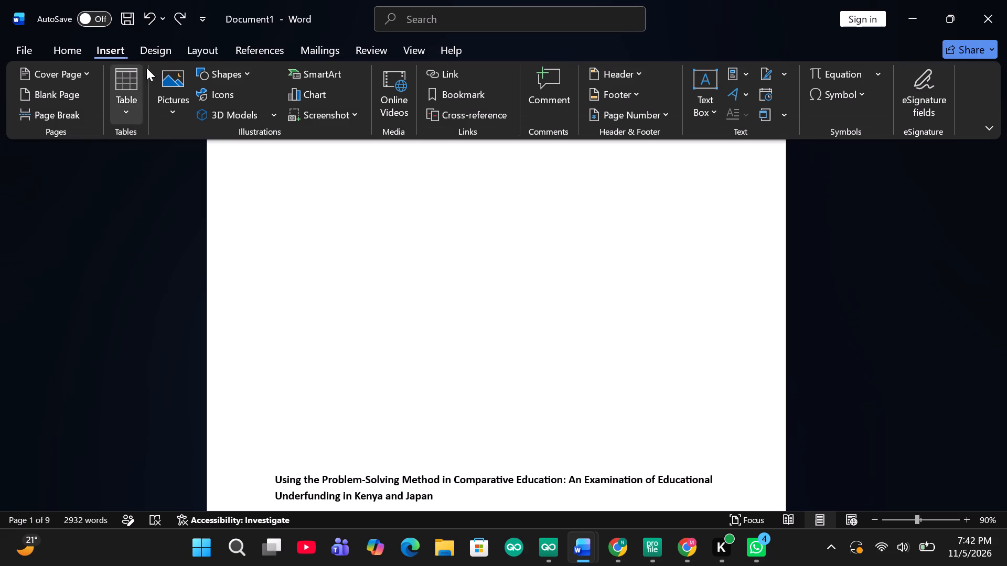
{"action": "left_click", "coordinate": [163, 87]}
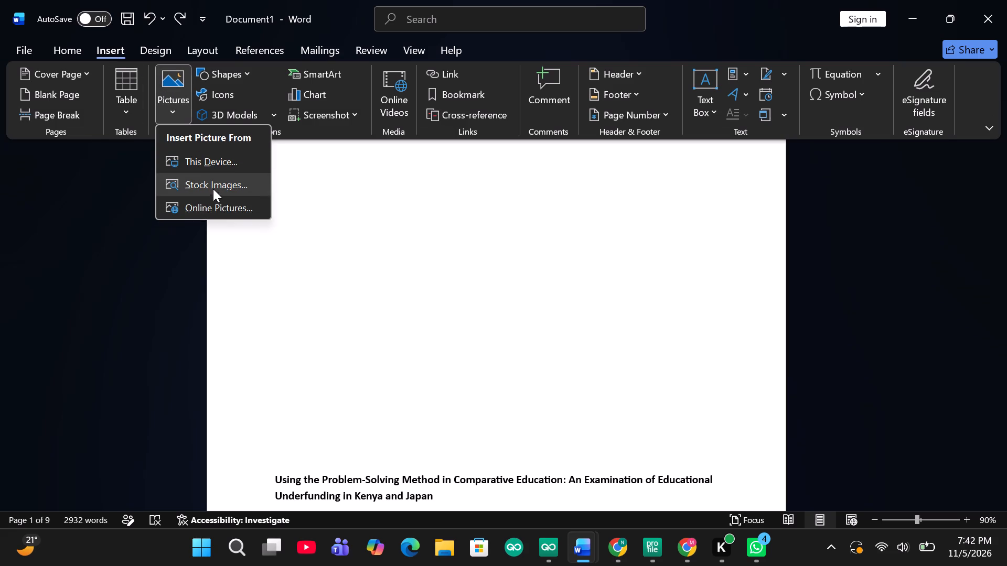
{"action": "left_click", "coordinate": [218, 163]}
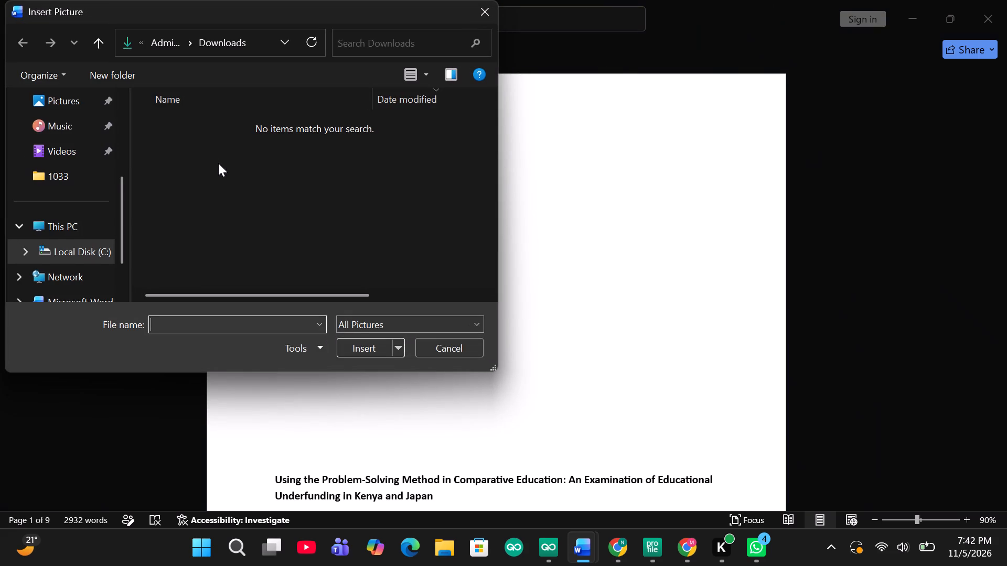
{"action": "left_click", "coordinate": [82, 104]}
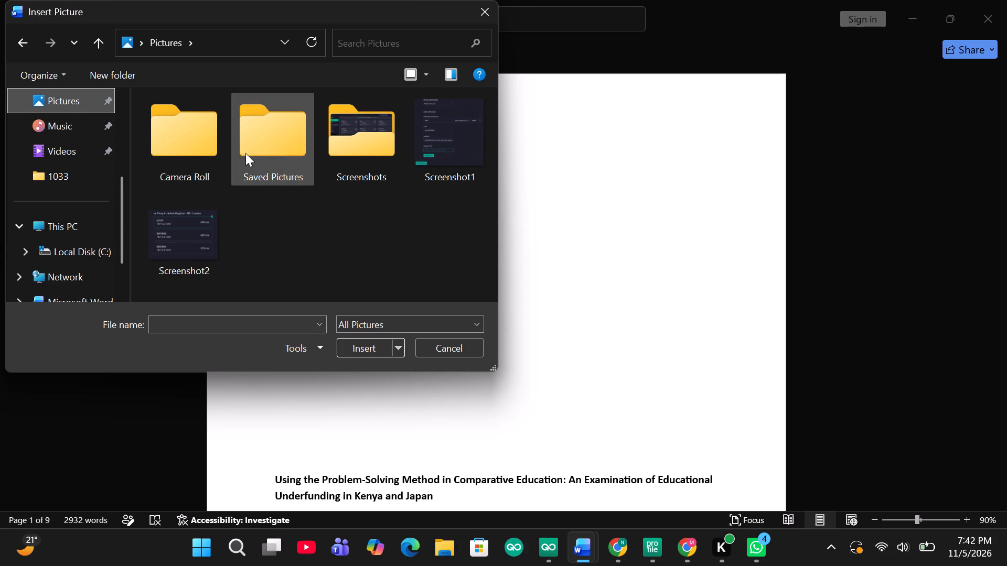
{"action": "left_click", "coordinate": [205, 148]}
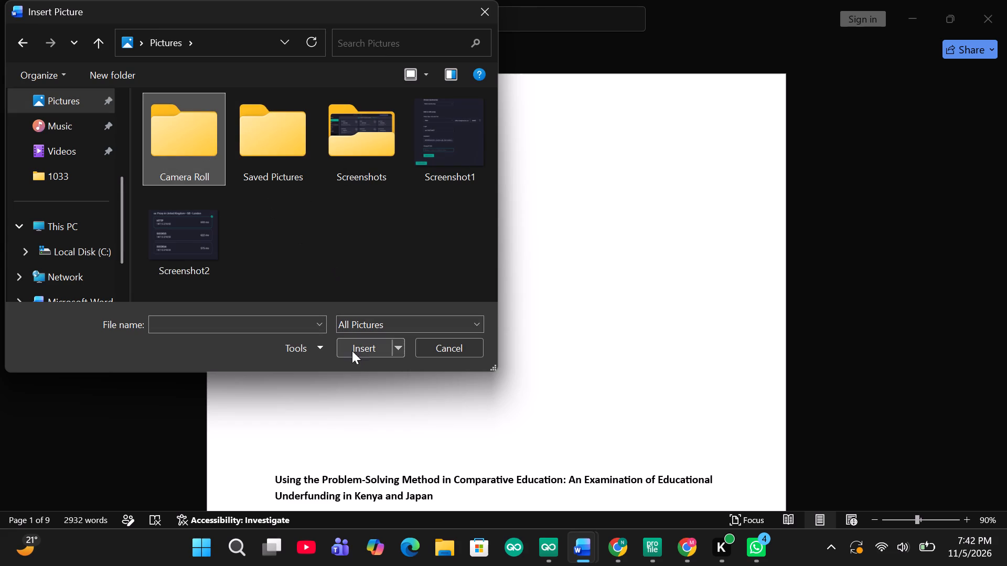
{"action": "left_click", "coordinate": [364, 343]}
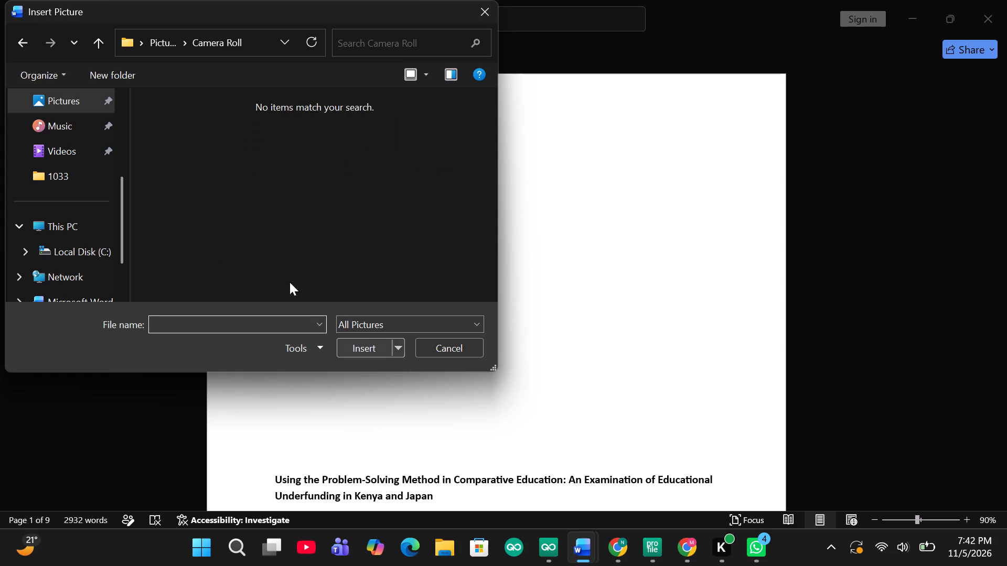
{"action": "left_click", "coordinate": [20, 41]}
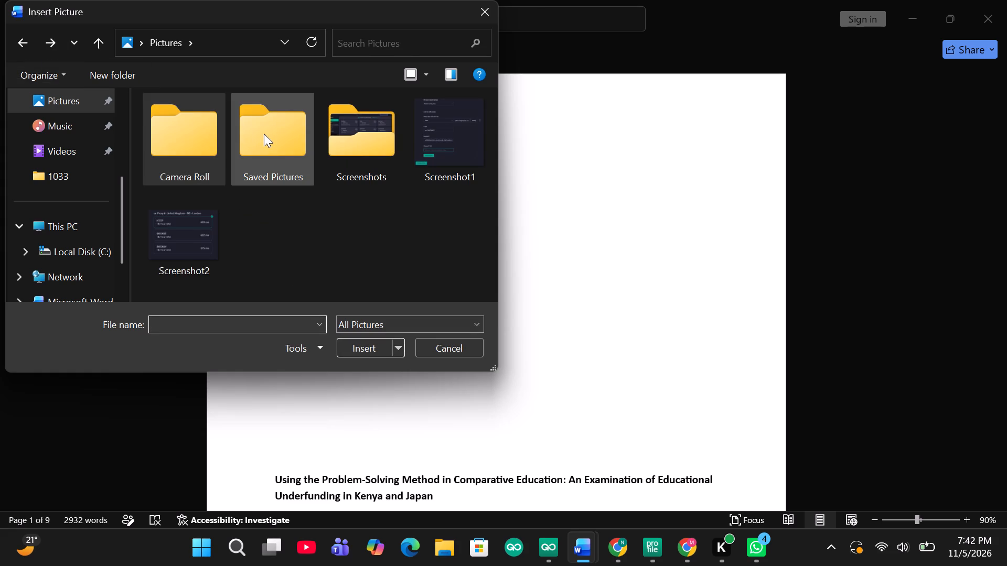
{"action": "left_click", "coordinate": [264, 134]}
{"action": "left_click", "coordinate": [361, 355]}
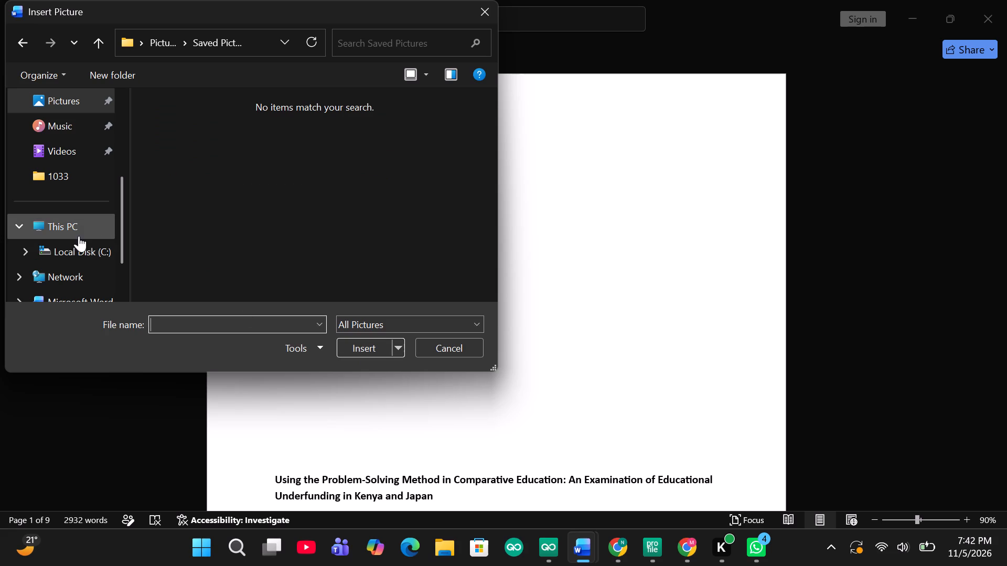
Check the 1033 and Pictures folders for a logo picture, and close the picture picker without inserting anything.
{"action": "scroll", "coordinate": [79, 236], "scroll_direction": "down", "scroll_amount": 1}
{"action": "scroll", "coordinate": [79, 236], "scroll_direction": "up", "scroll_amount": 1}
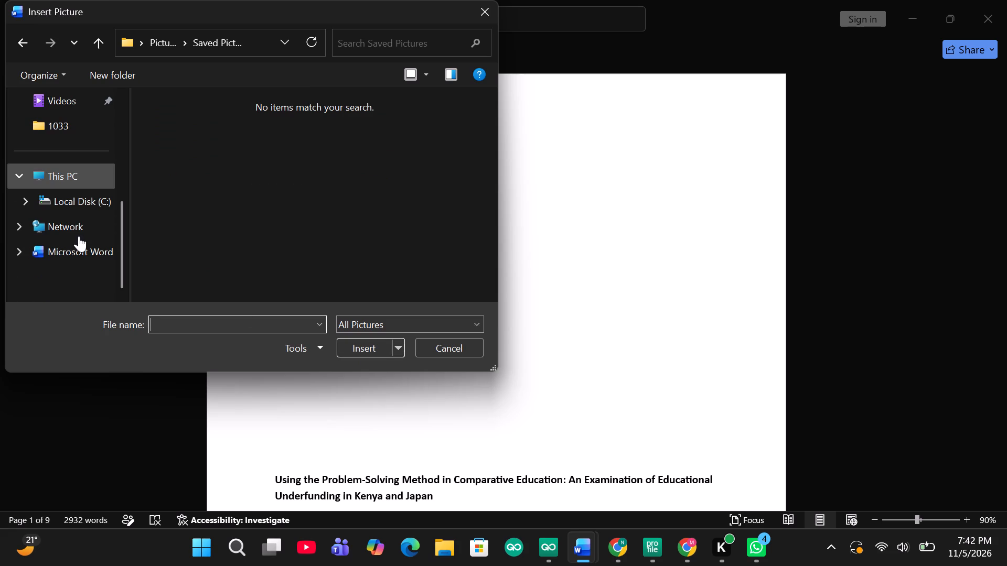
{"action": "scroll", "coordinate": [79, 236], "scroll_direction": "up", "scroll_amount": 1}
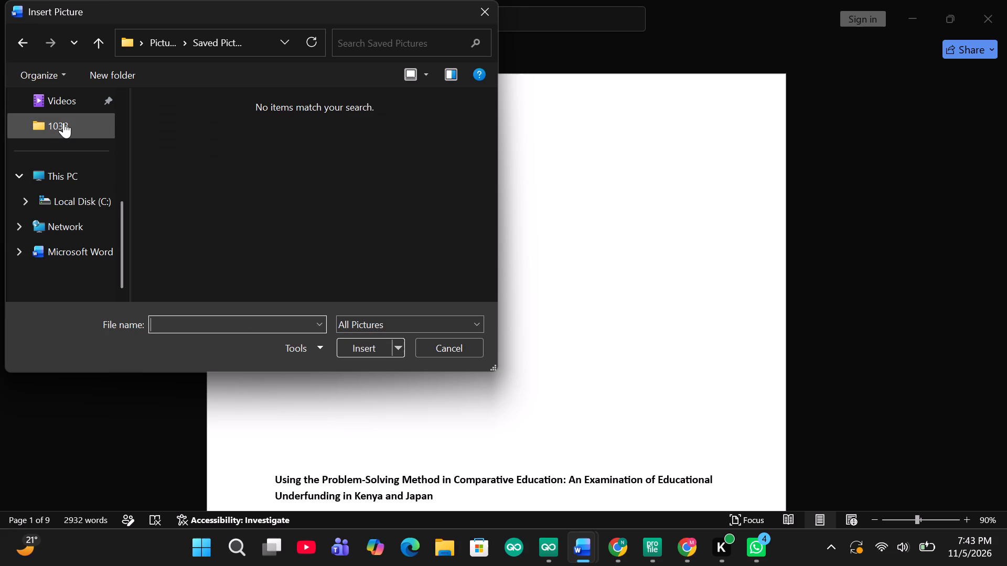
{"action": "left_click", "coordinate": [63, 117]}
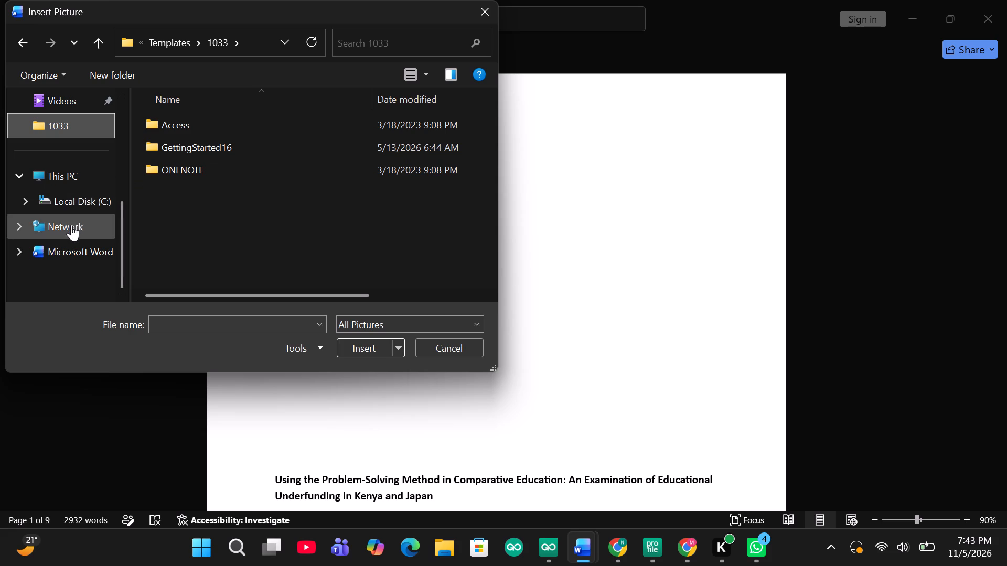
{"action": "scroll", "coordinate": [71, 226], "scroll_direction": "up", "scroll_amount": 1}
{"action": "left_click", "coordinate": [68, 116]}
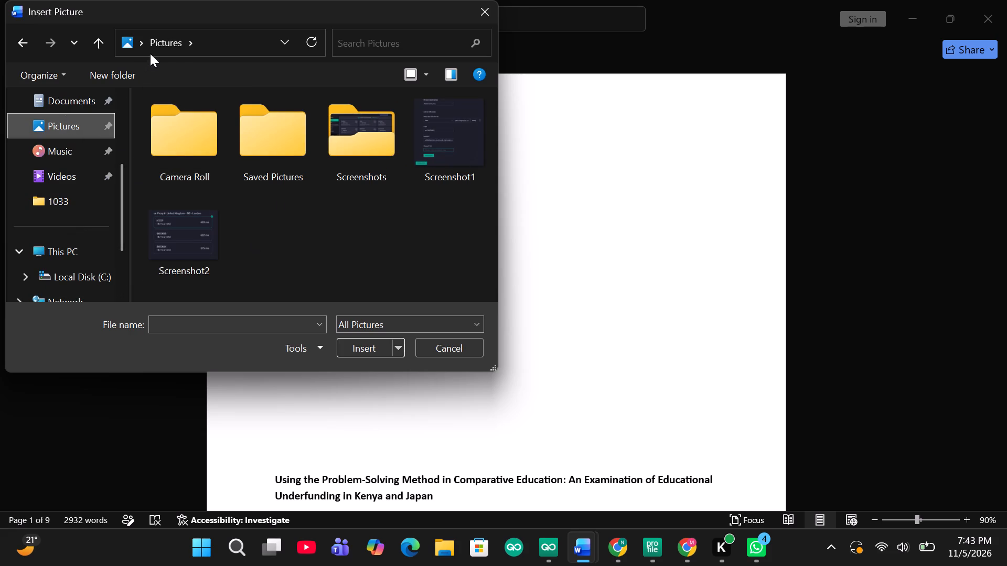
{"action": "left_click", "coordinate": [489, 15]}
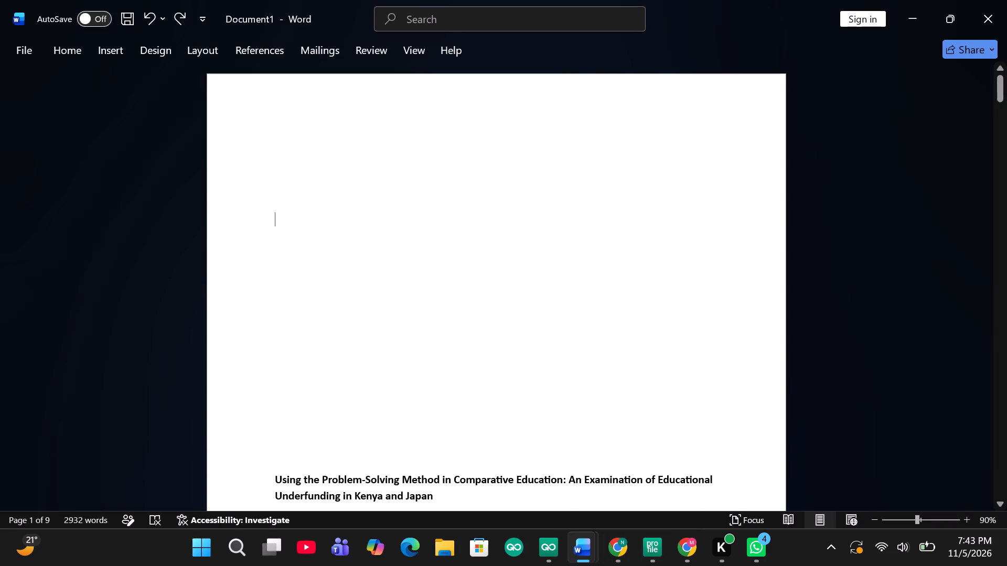
Switch to Google Chrome and open the Images collection in the Google Saved page.
{"action": "left_click", "coordinate": [633, 451]}
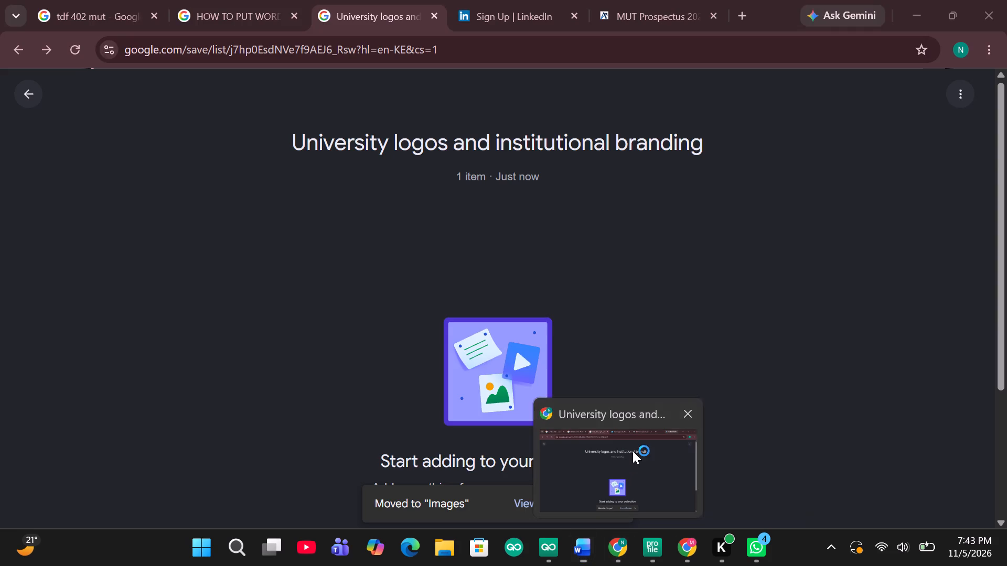
{"action": "left_click", "coordinate": [388, 25]}
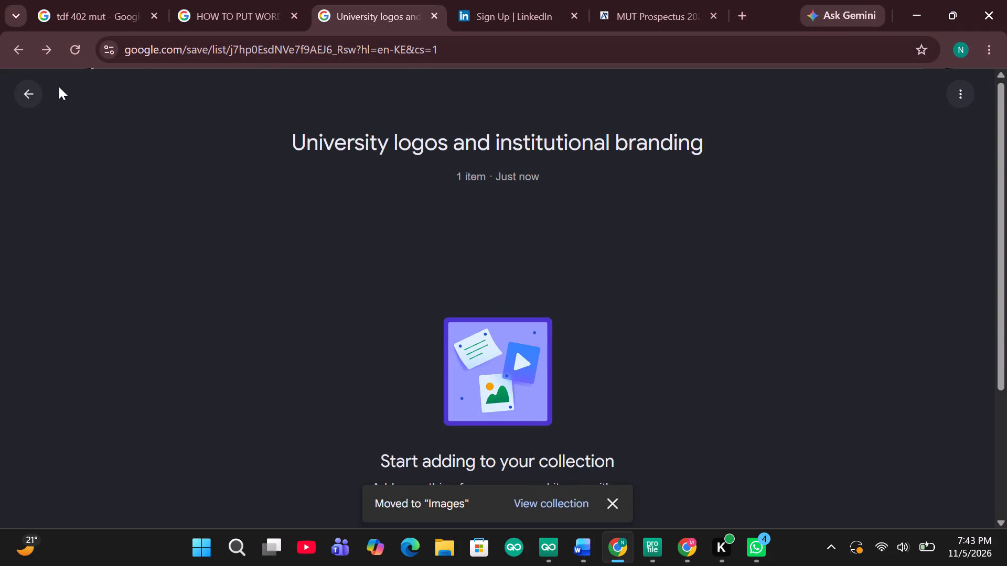
{"action": "left_click", "coordinate": [32, 102]}
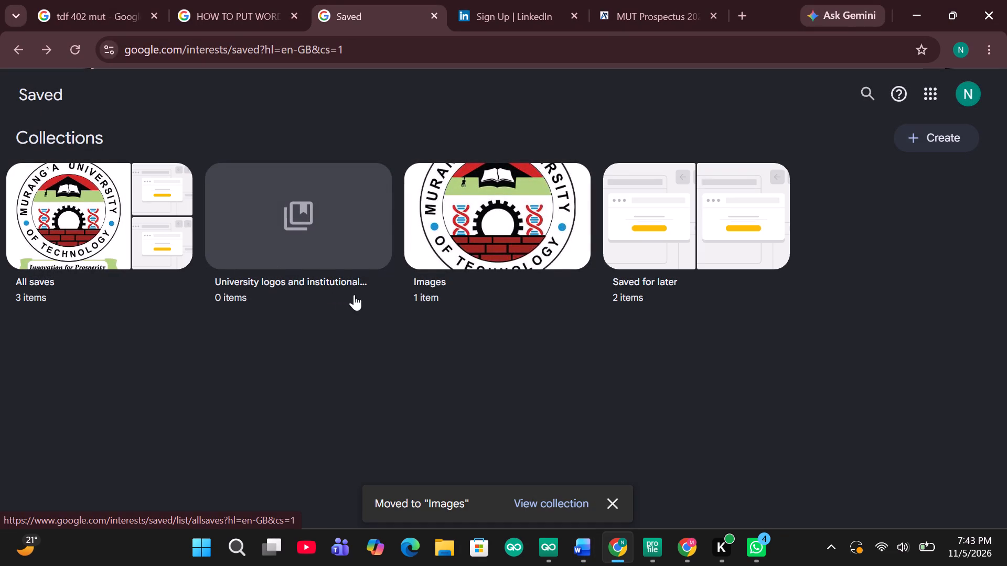
{"action": "left_click", "coordinate": [466, 246]}
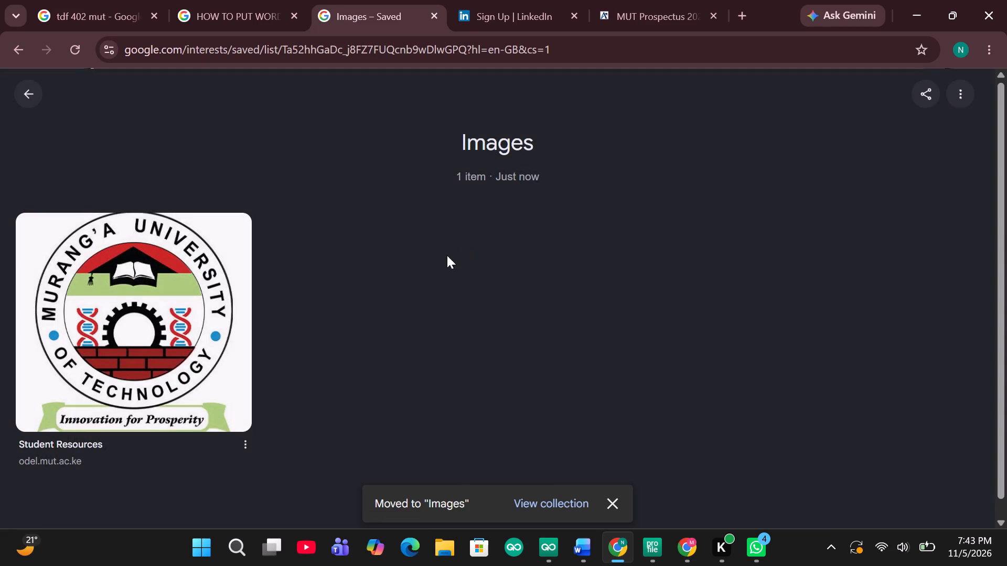
Review the edit details of the saved Student Resources logo and close them without changes.
{"action": "left_click", "coordinate": [243, 440]}
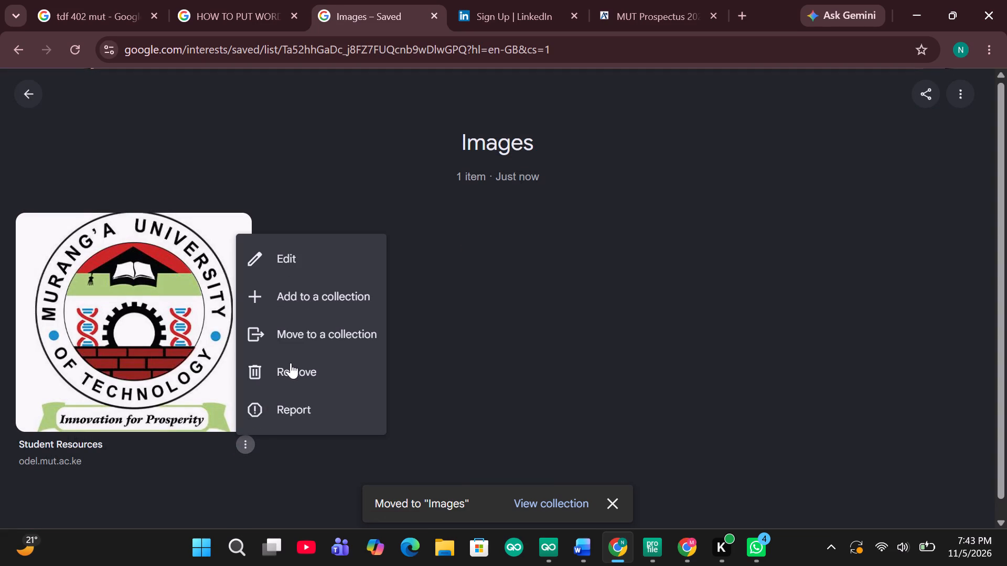
{"action": "left_click", "coordinate": [298, 257]}
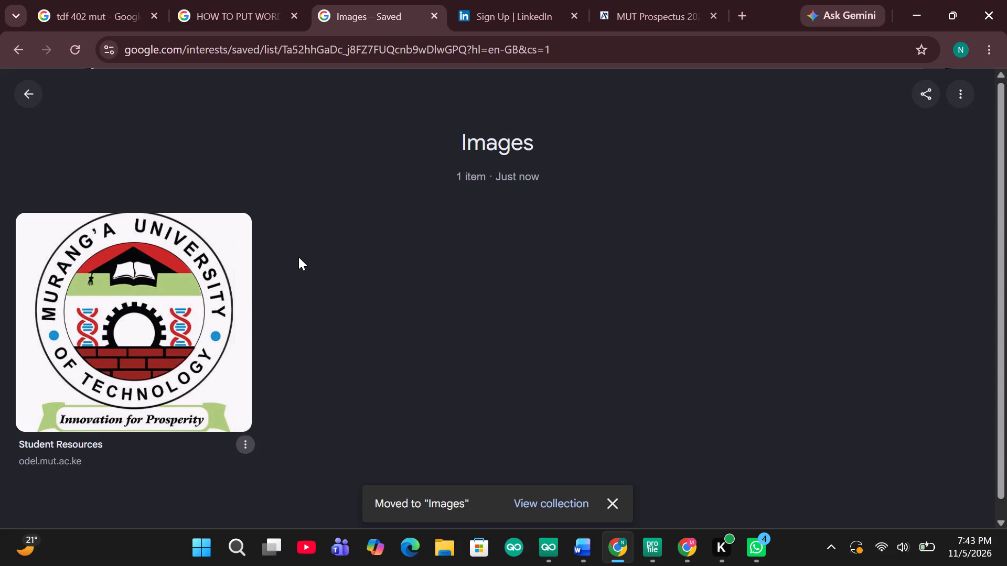
{"action": "scroll", "coordinate": [344, 286], "scroll_direction": "down", "scroll_amount": 1}
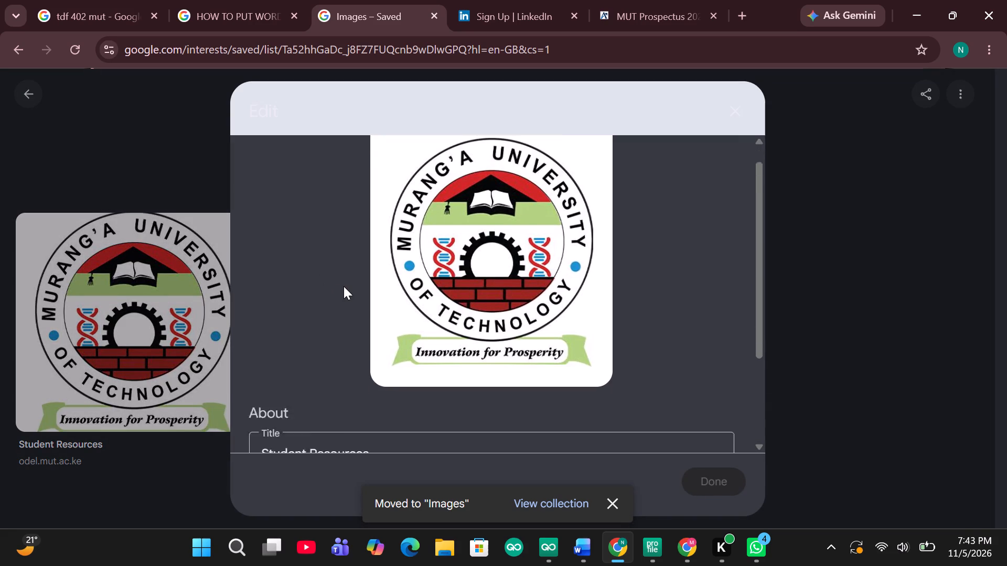
{"action": "scroll", "coordinate": [344, 286], "scroll_direction": "down", "scroll_amount": 4}
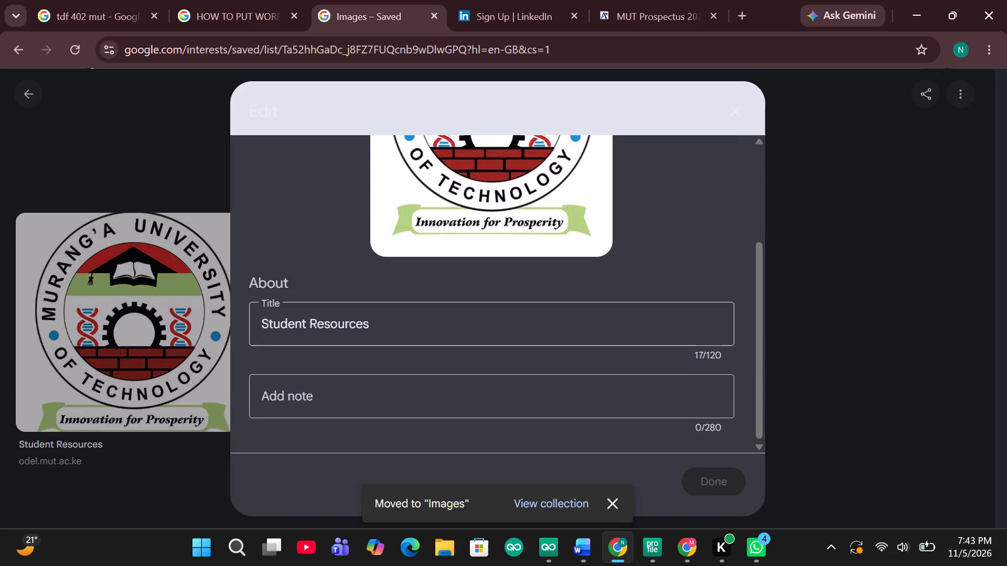
{"action": "left_click", "coordinate": [814, 320]}
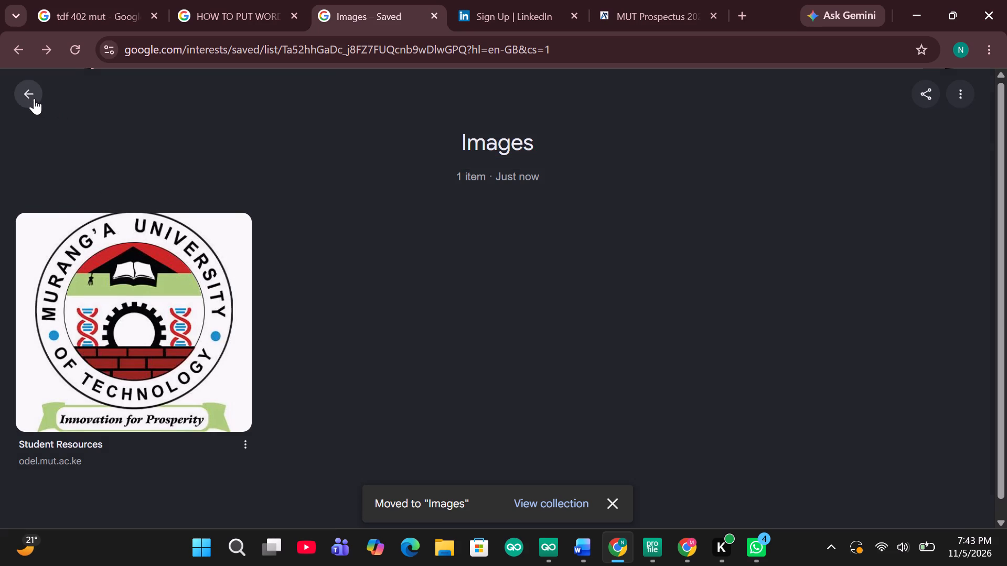
Reopen the Images collection, preview the saved Murang'a University of Technology logo, and close the preview.
{"action": "left_click", "coordinate": [26, 93]}
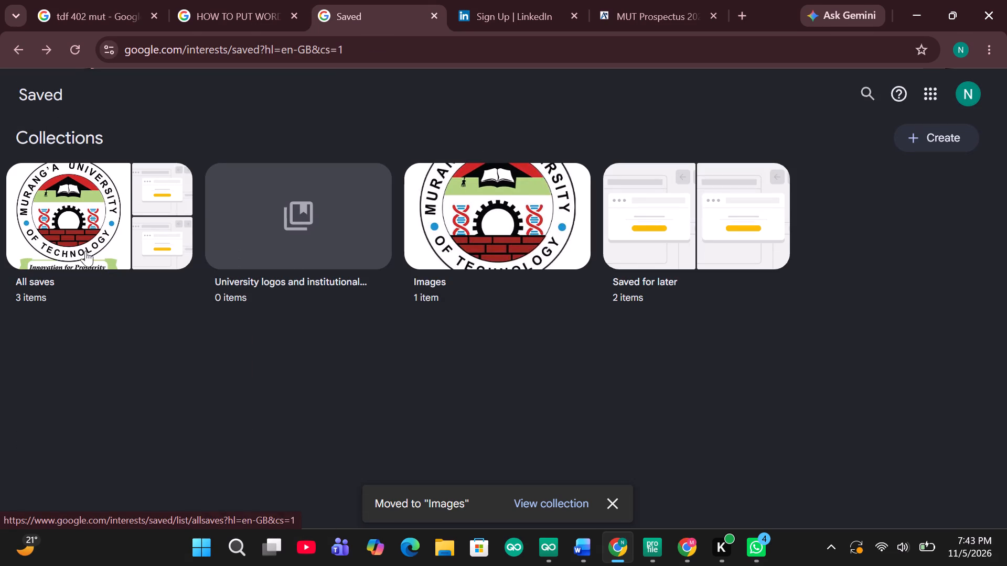
{"action": "left_click", "coordinate": [486, 231]}
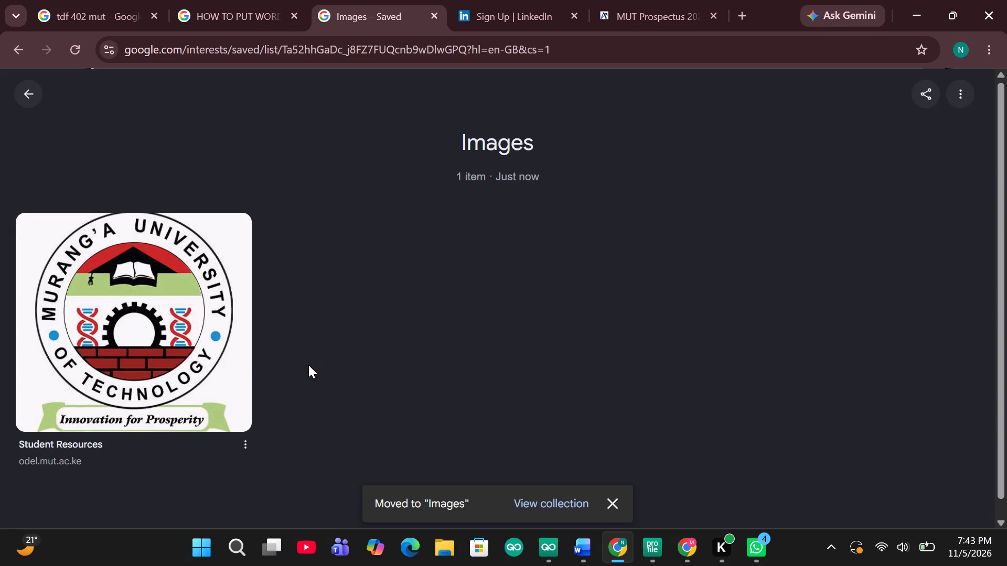
{"action": "left_click", "coordinate": [249, 451]}
{"action": "left_click", "coordinate": [249, 451]}
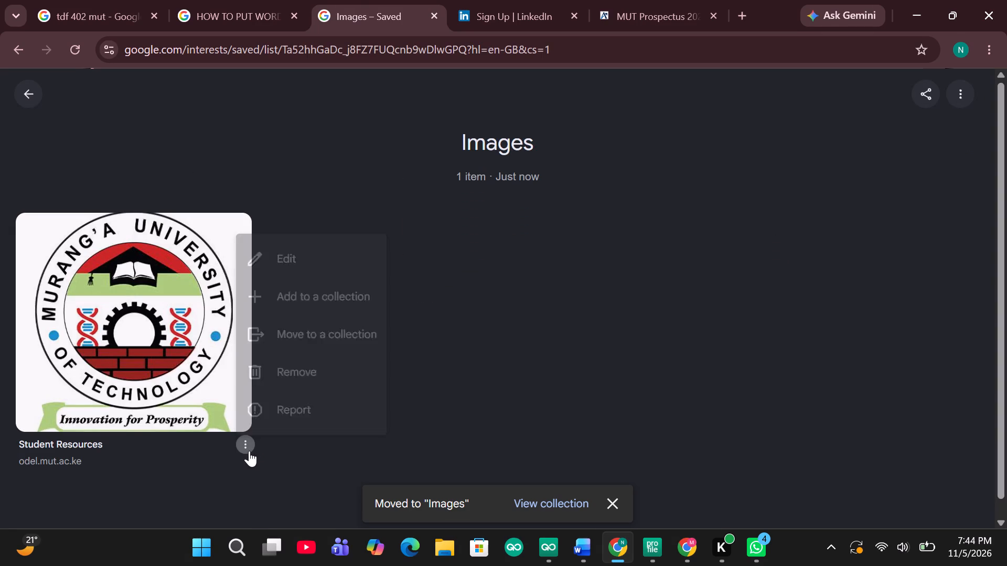
{"action": "double_click", "coordinate": [203, 391]}
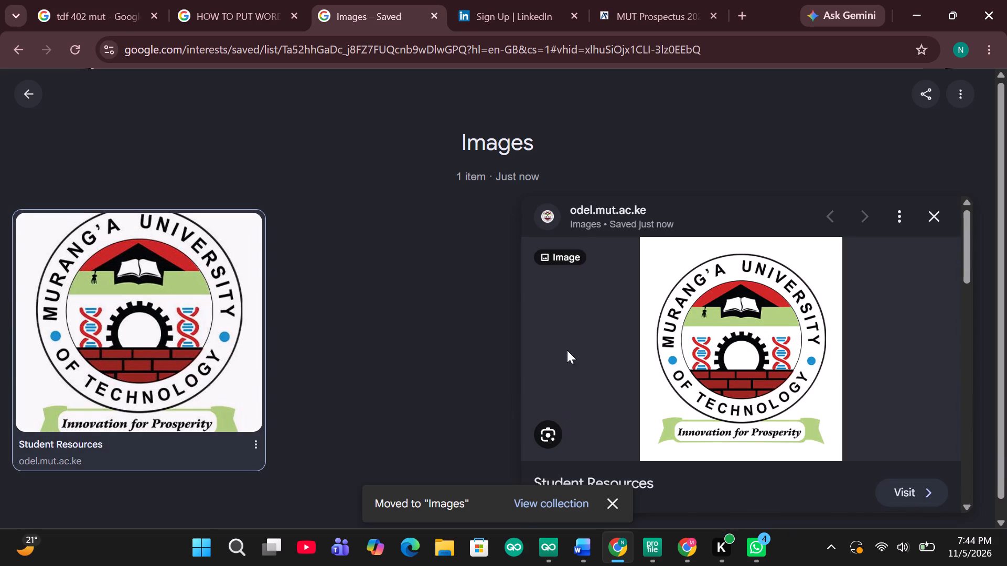
{"action": "left_click", "coordinate": [616, 508]}
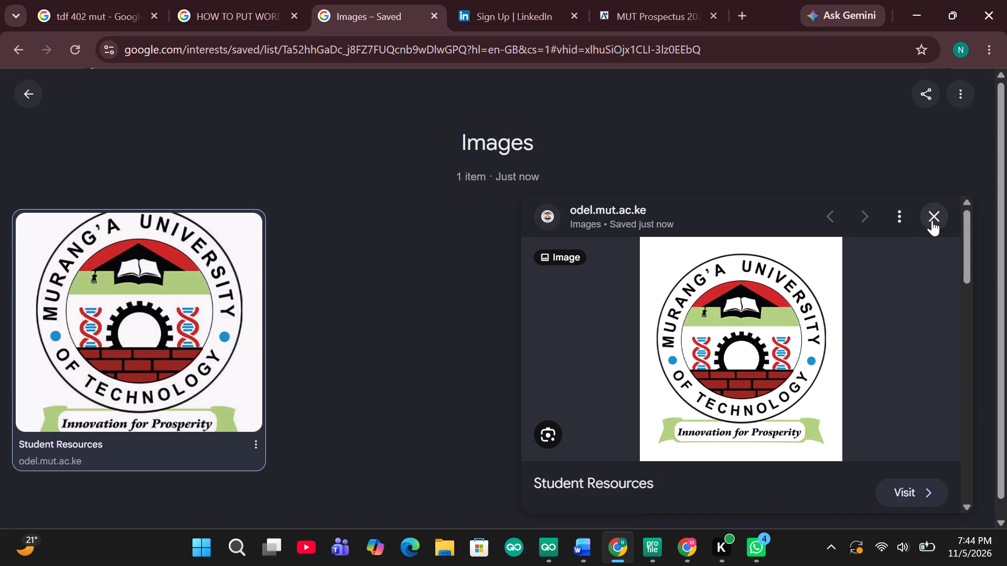
{"action": "double_click", "coordinate": [932, 220]}
{"action": "left_click", "coordinate": [634, 311]}
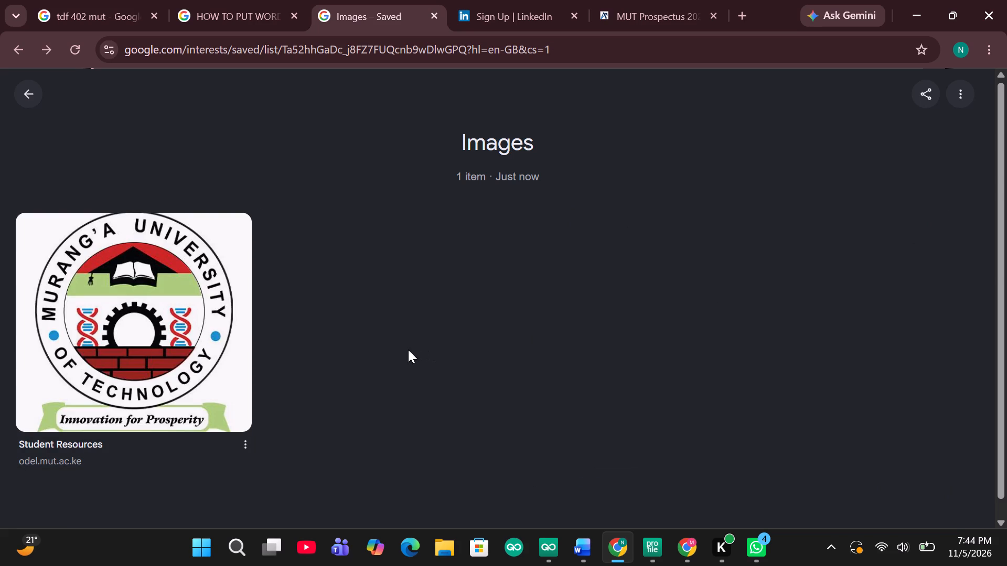
Open the Snipping Tool over the Images collection page showing the saved university logo.
{"action": "left_click", "coordinate": [238, 550]}
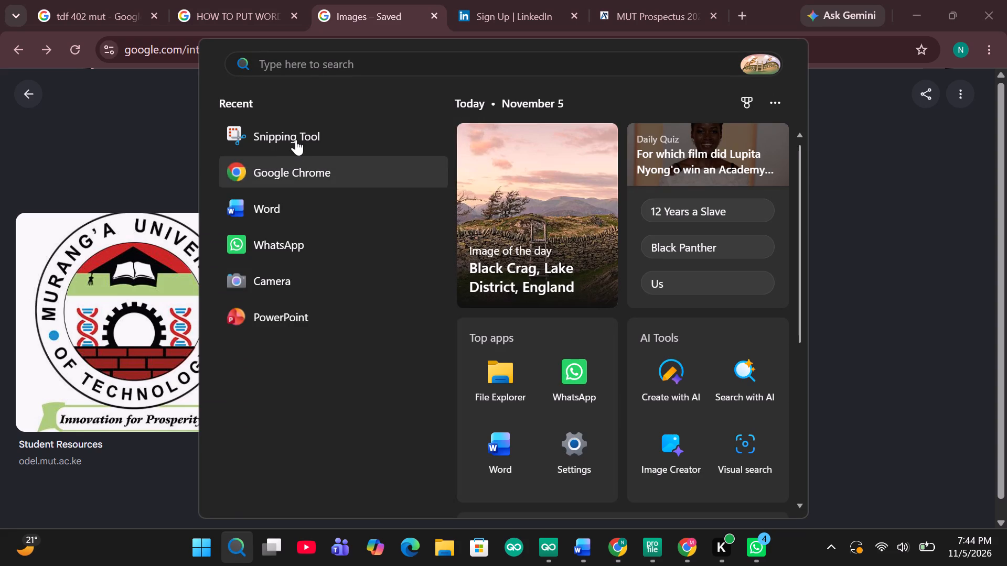
{"action": "left_click", "coordinate": [296, 139]}
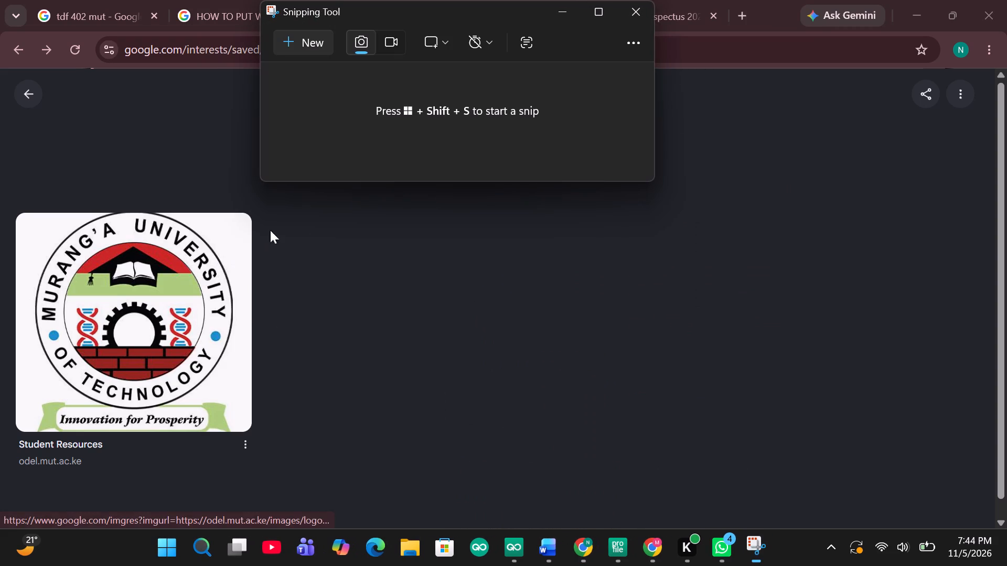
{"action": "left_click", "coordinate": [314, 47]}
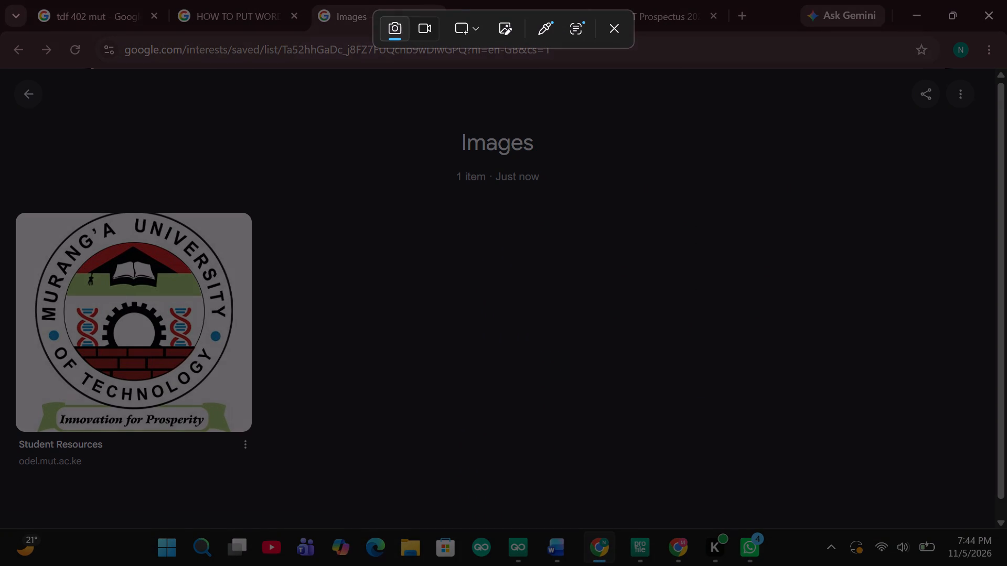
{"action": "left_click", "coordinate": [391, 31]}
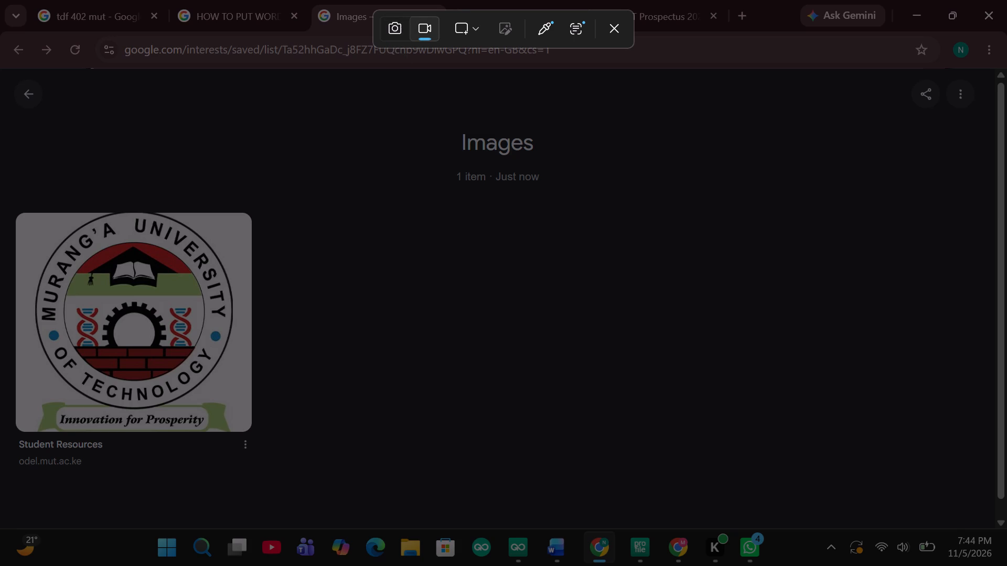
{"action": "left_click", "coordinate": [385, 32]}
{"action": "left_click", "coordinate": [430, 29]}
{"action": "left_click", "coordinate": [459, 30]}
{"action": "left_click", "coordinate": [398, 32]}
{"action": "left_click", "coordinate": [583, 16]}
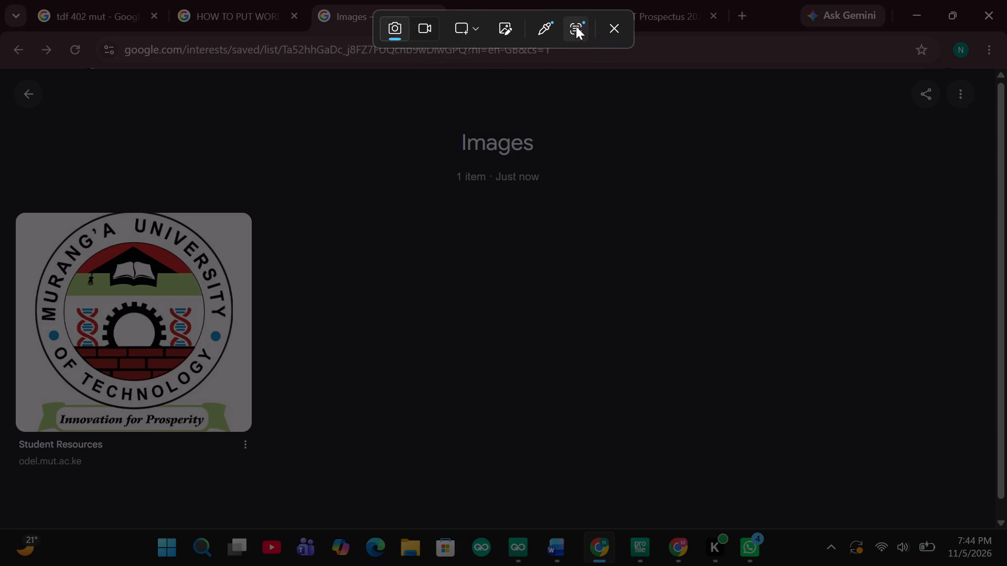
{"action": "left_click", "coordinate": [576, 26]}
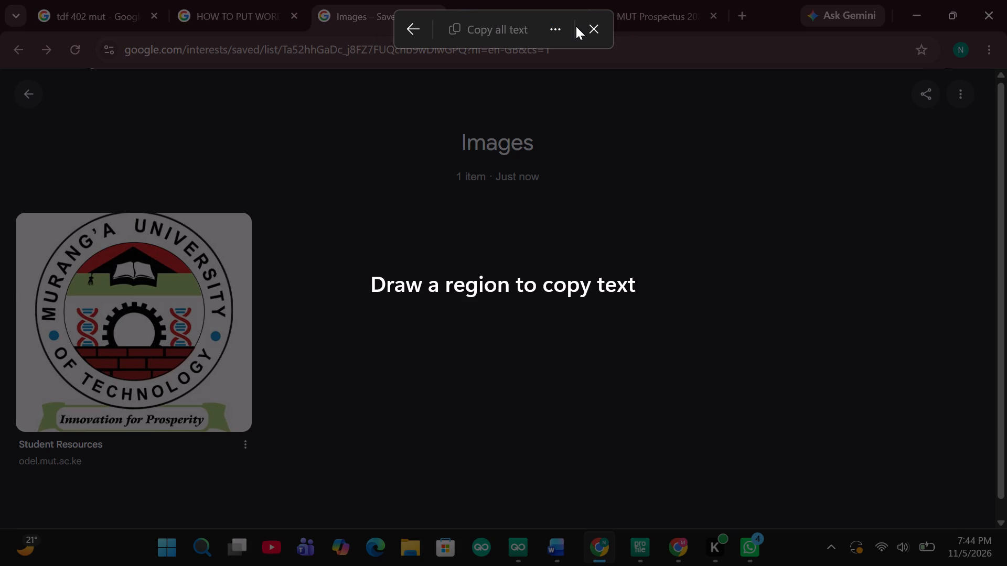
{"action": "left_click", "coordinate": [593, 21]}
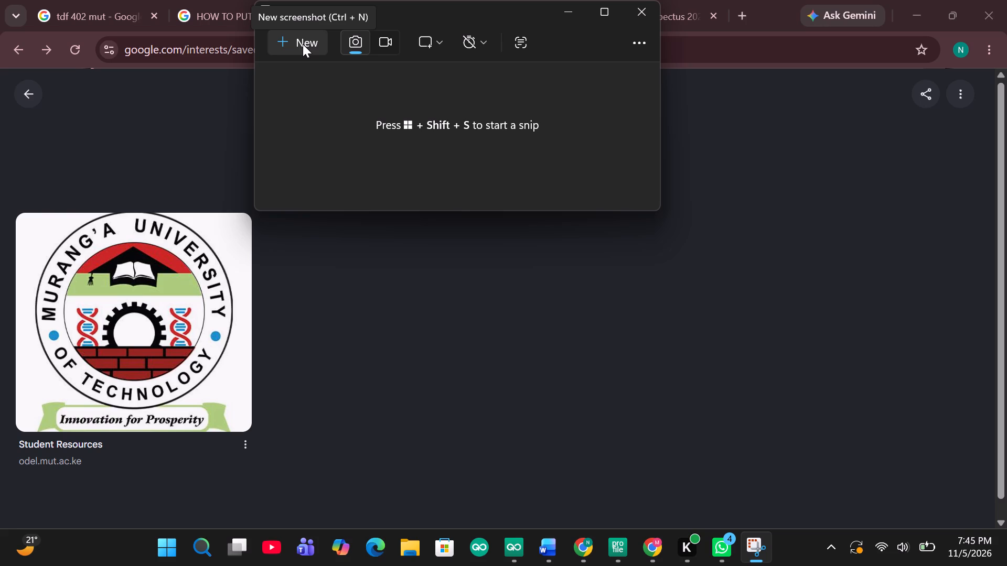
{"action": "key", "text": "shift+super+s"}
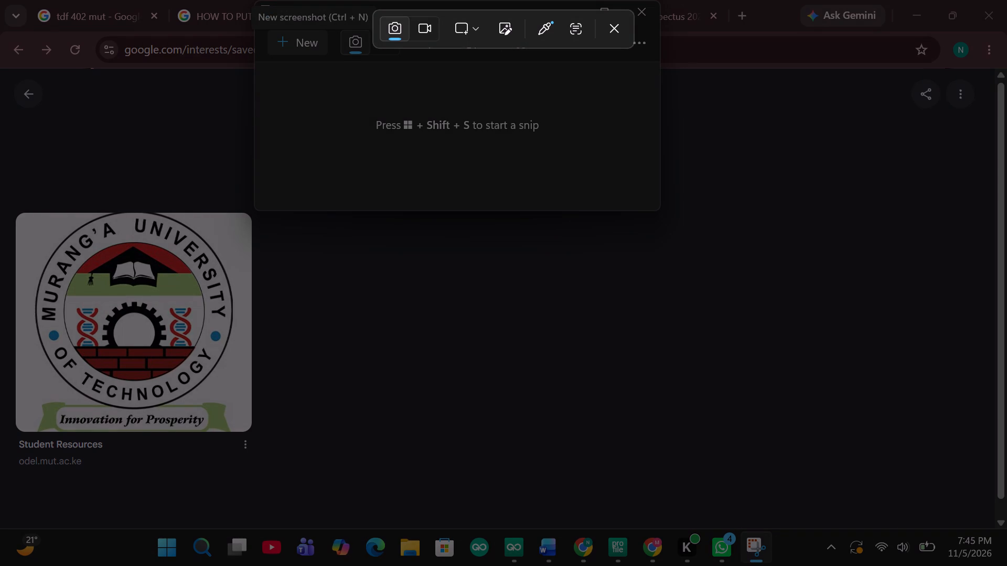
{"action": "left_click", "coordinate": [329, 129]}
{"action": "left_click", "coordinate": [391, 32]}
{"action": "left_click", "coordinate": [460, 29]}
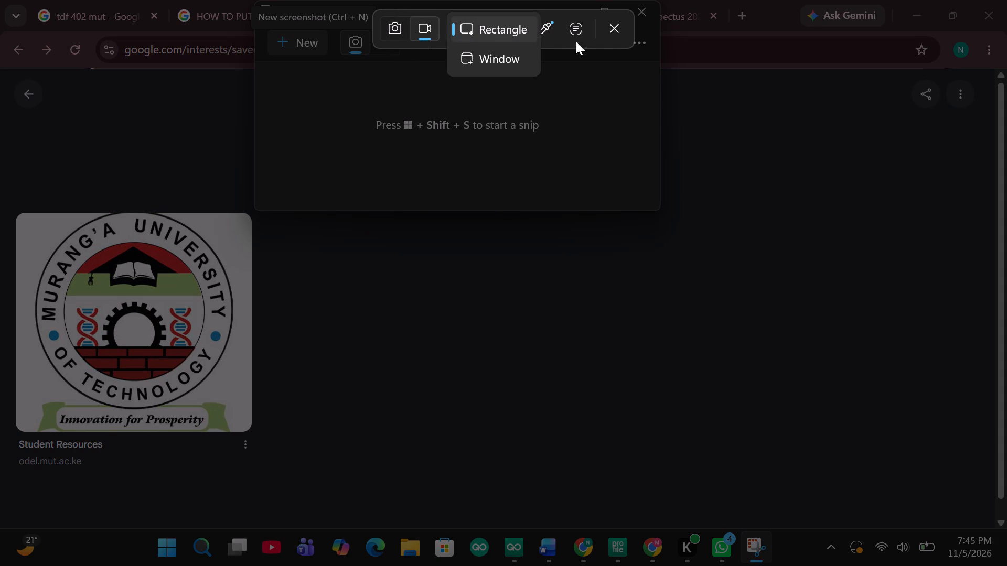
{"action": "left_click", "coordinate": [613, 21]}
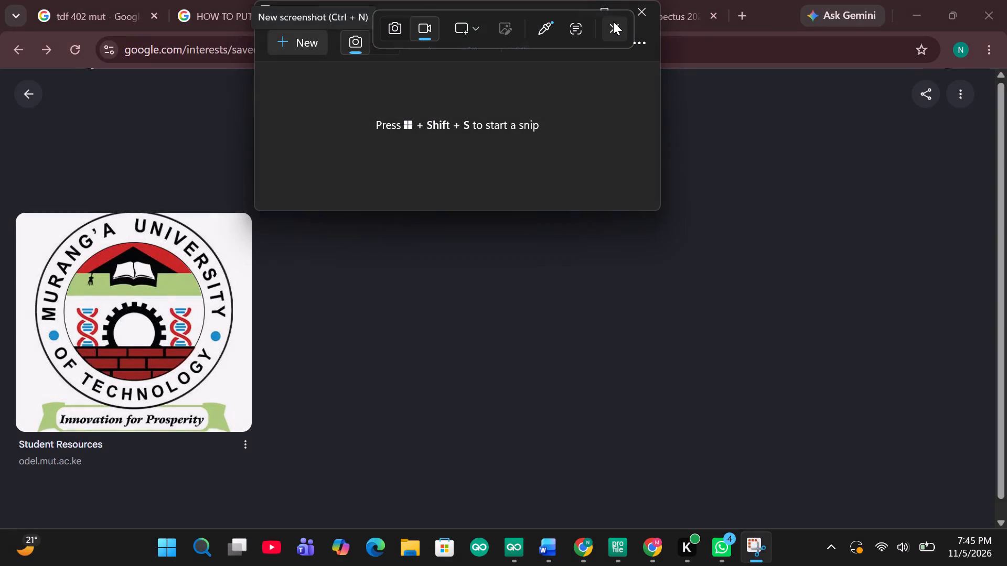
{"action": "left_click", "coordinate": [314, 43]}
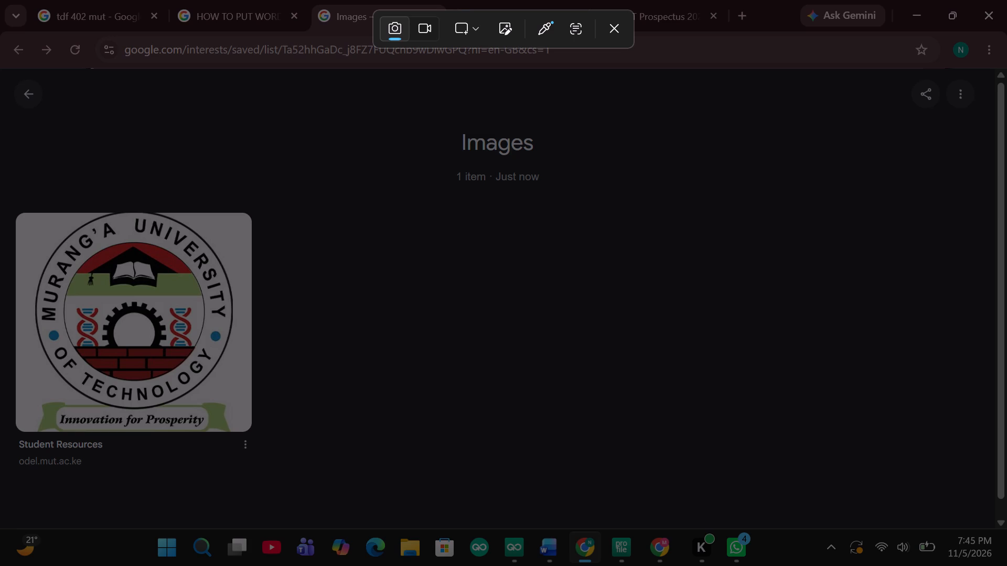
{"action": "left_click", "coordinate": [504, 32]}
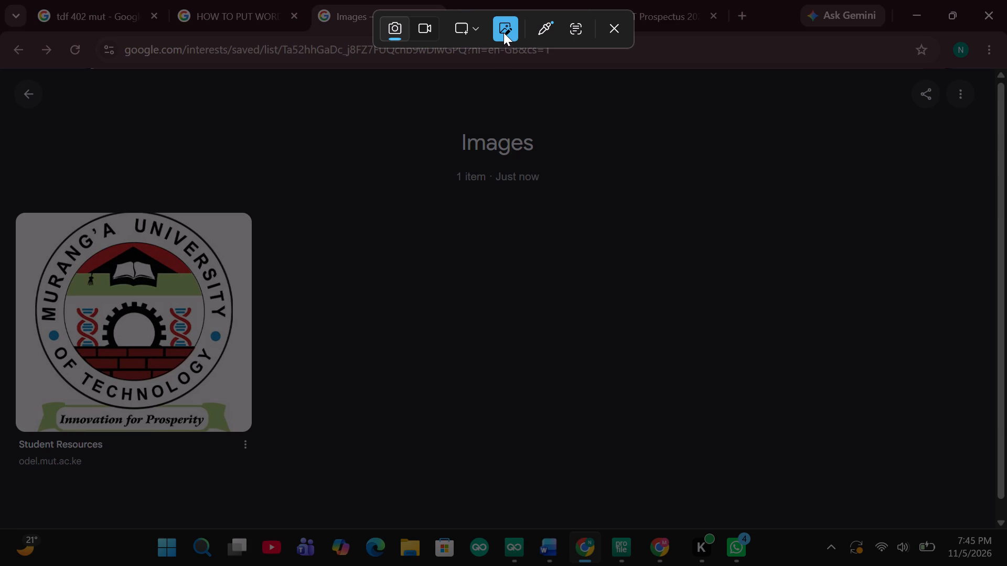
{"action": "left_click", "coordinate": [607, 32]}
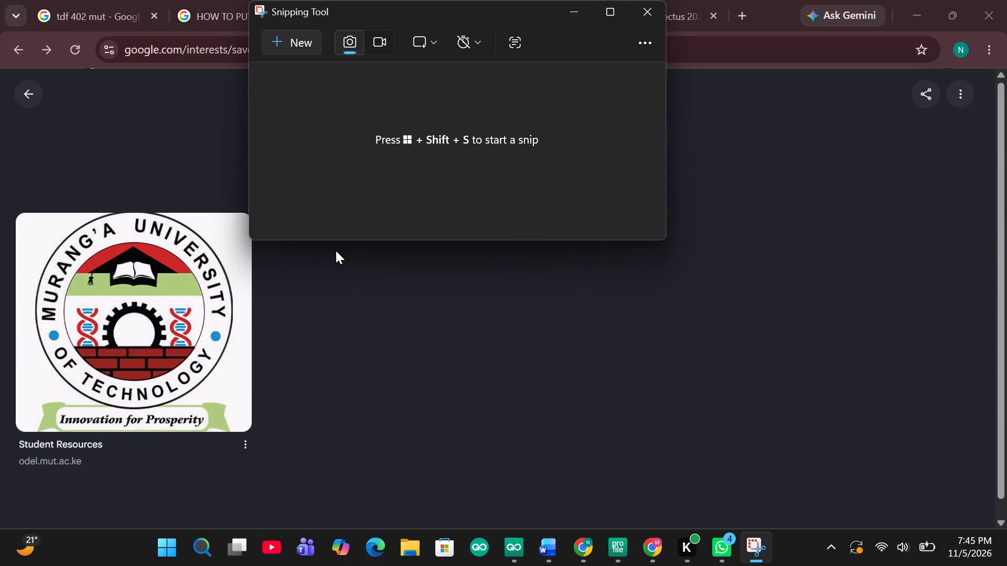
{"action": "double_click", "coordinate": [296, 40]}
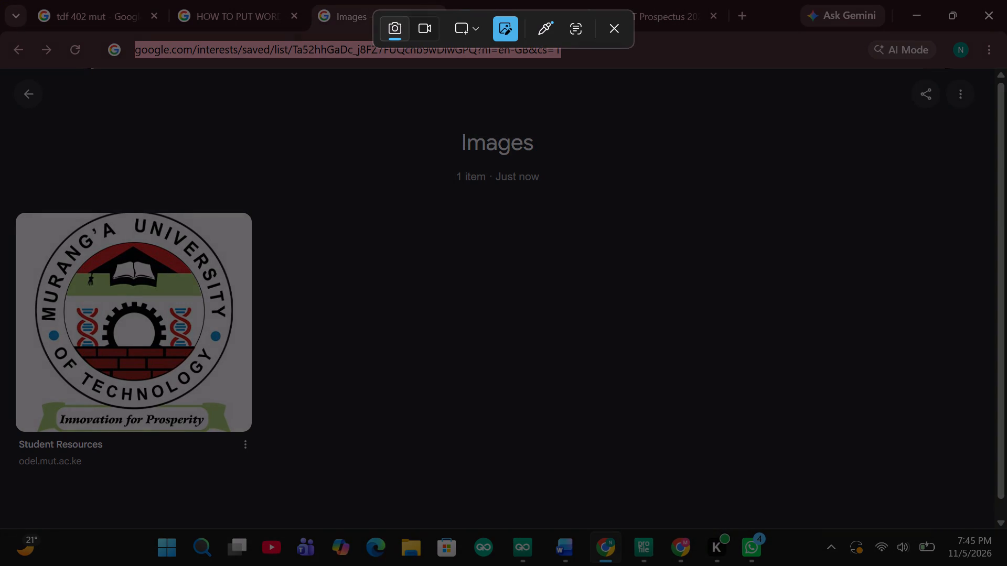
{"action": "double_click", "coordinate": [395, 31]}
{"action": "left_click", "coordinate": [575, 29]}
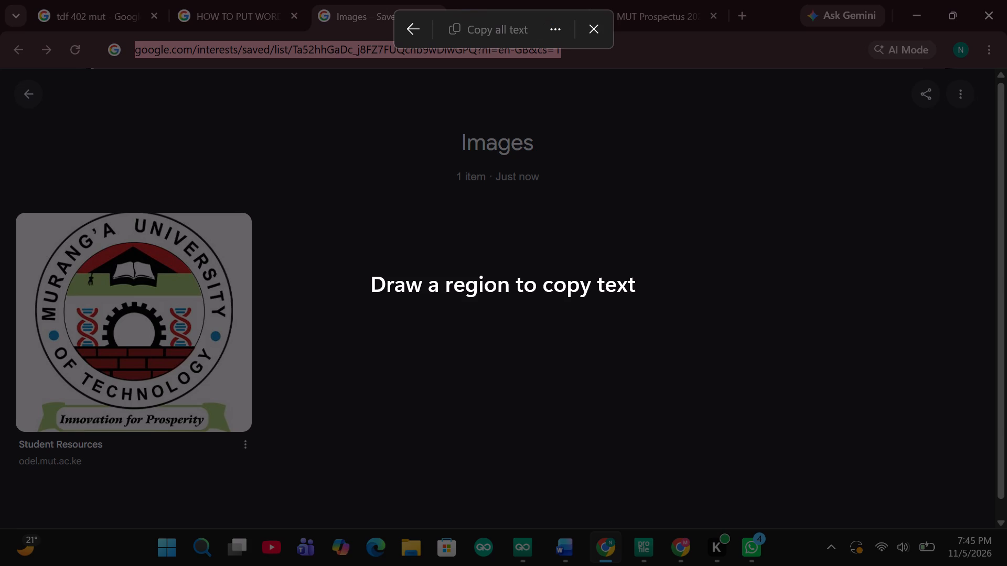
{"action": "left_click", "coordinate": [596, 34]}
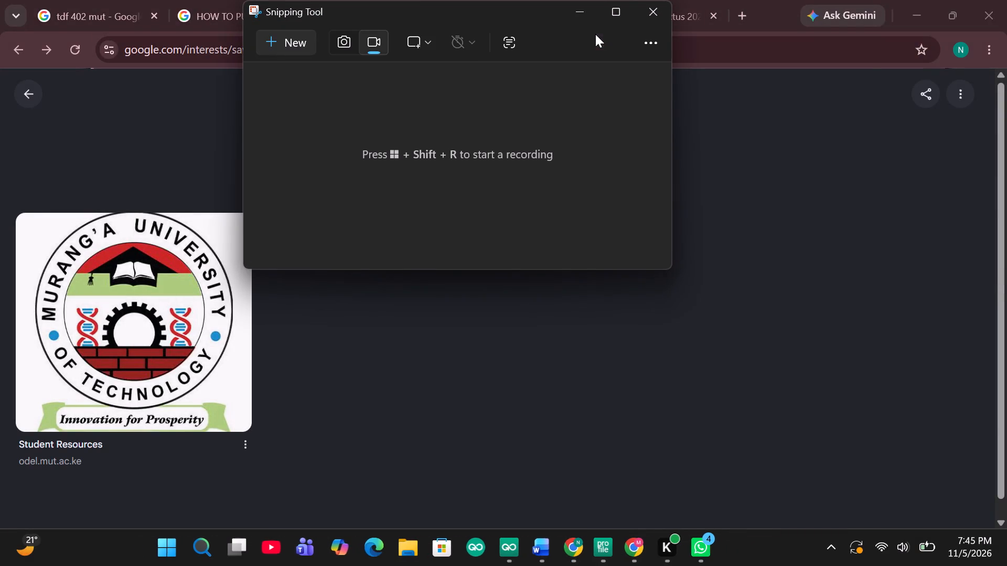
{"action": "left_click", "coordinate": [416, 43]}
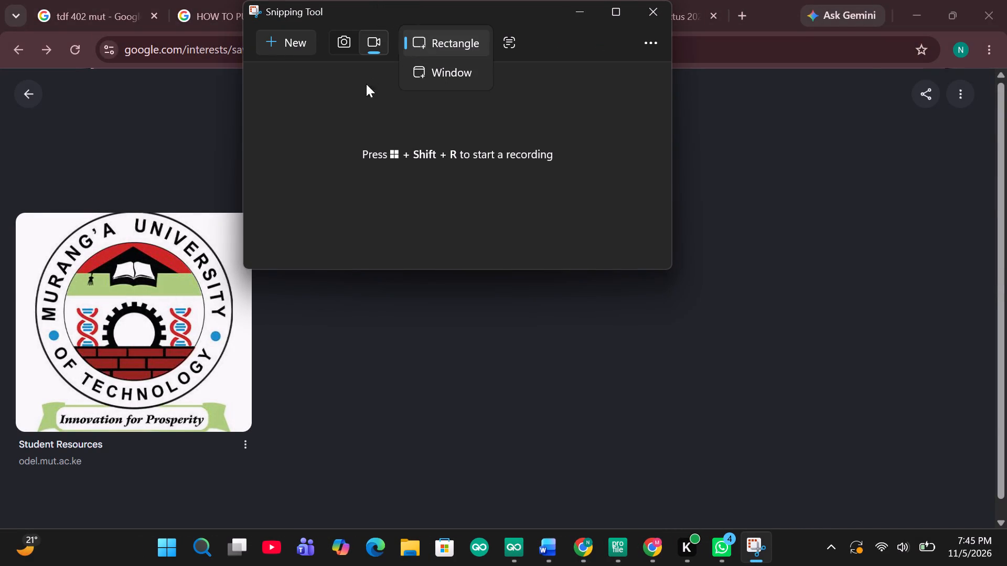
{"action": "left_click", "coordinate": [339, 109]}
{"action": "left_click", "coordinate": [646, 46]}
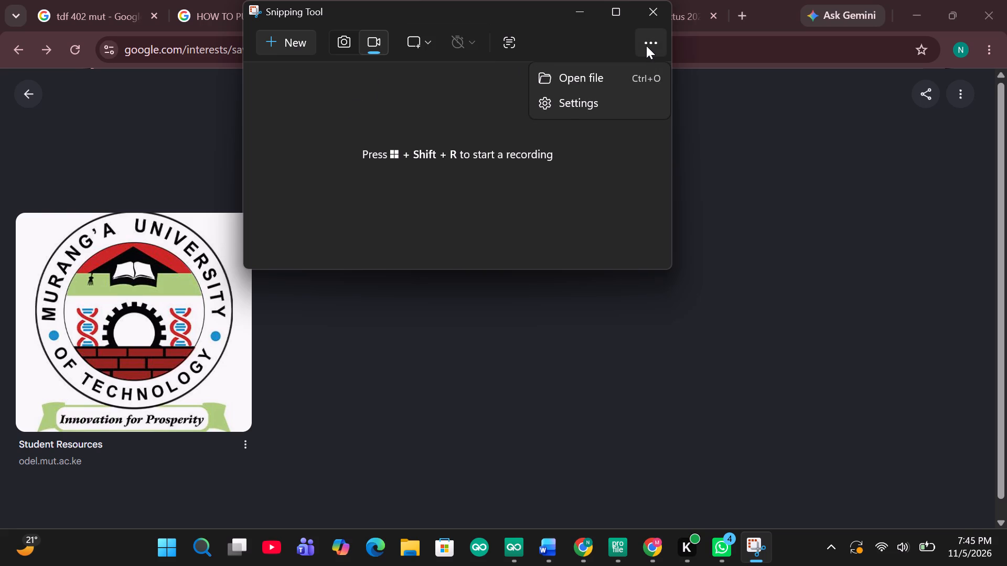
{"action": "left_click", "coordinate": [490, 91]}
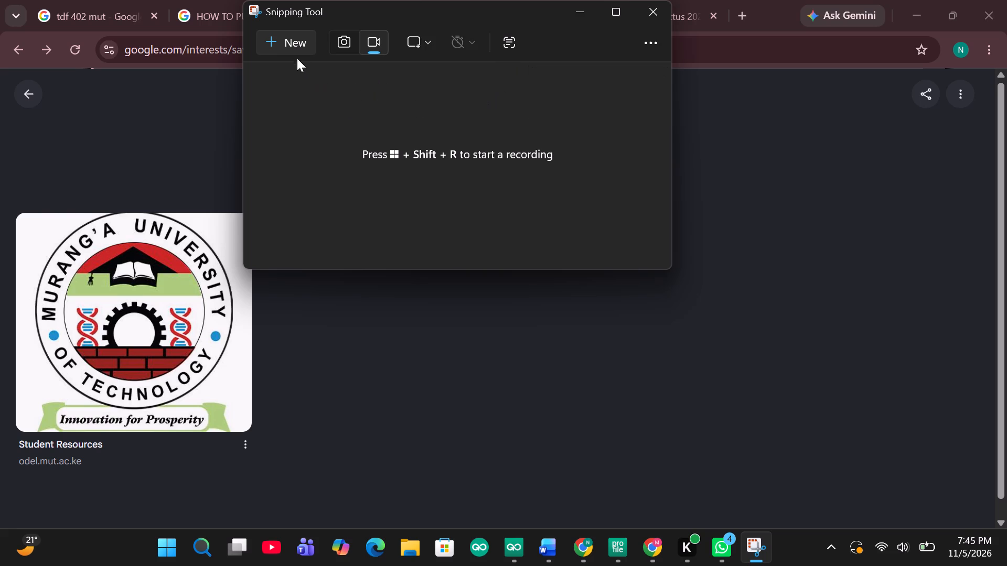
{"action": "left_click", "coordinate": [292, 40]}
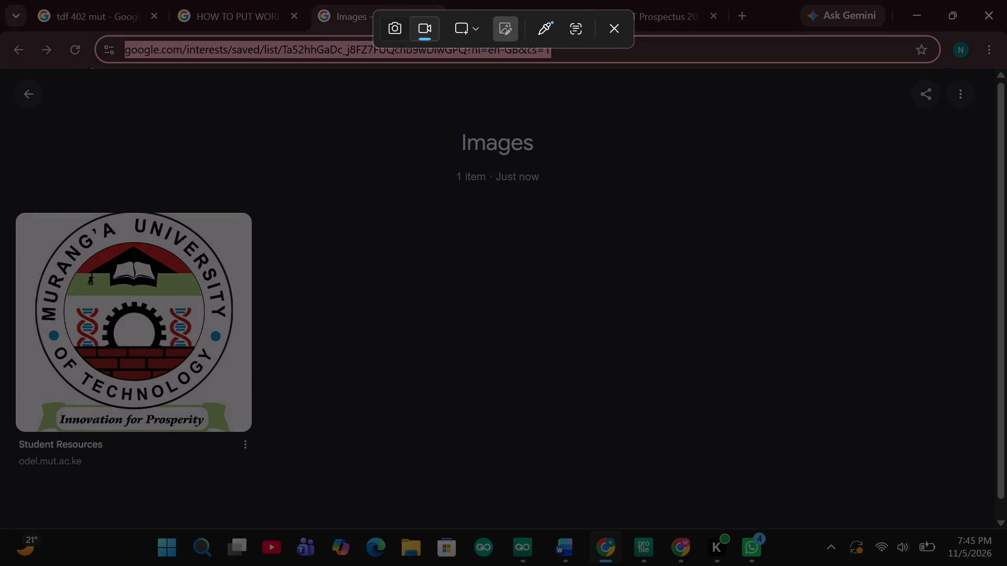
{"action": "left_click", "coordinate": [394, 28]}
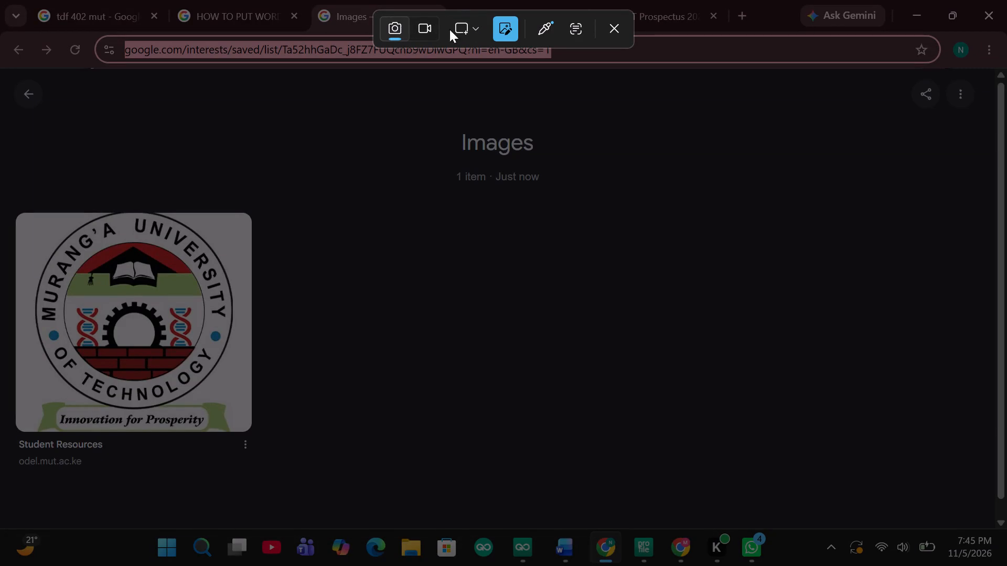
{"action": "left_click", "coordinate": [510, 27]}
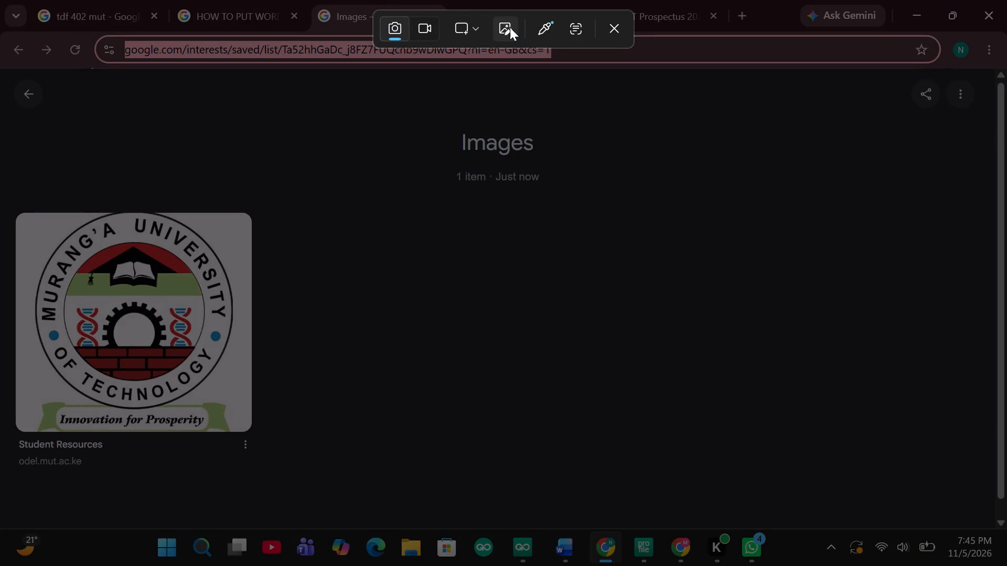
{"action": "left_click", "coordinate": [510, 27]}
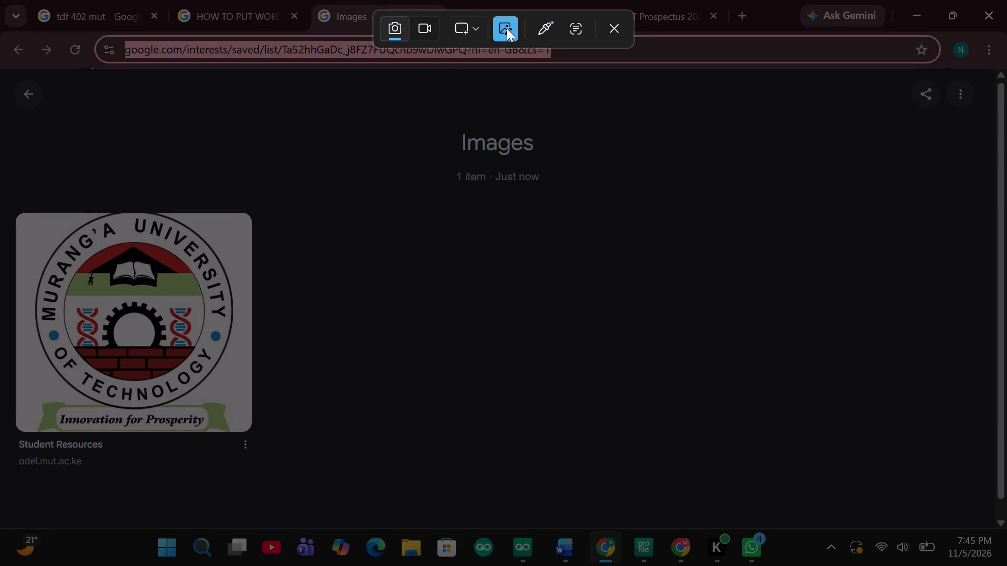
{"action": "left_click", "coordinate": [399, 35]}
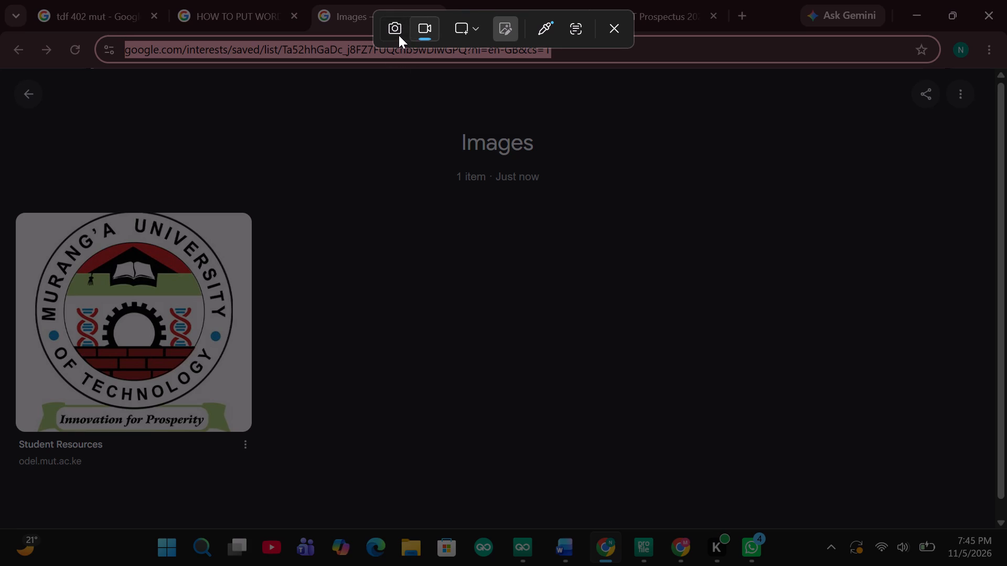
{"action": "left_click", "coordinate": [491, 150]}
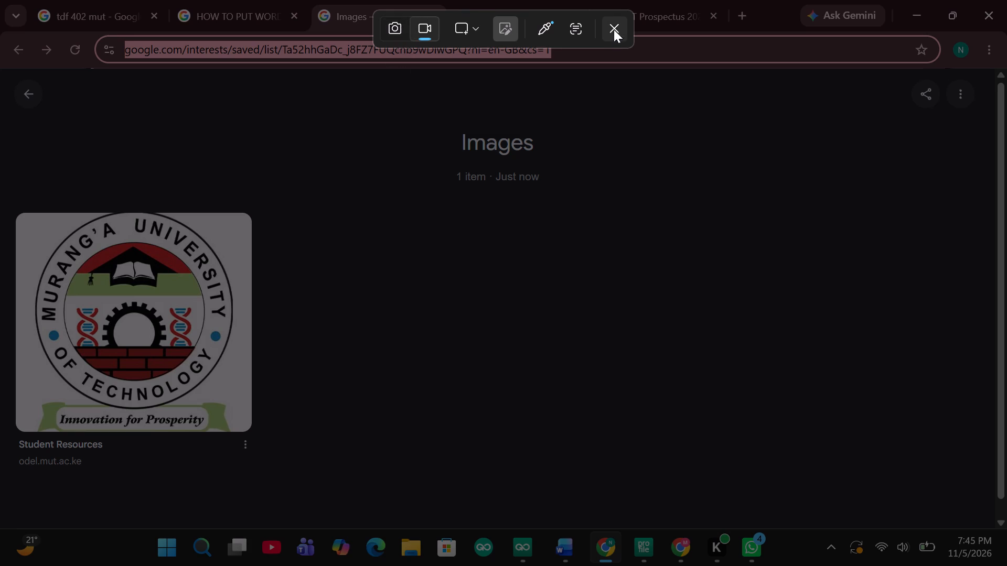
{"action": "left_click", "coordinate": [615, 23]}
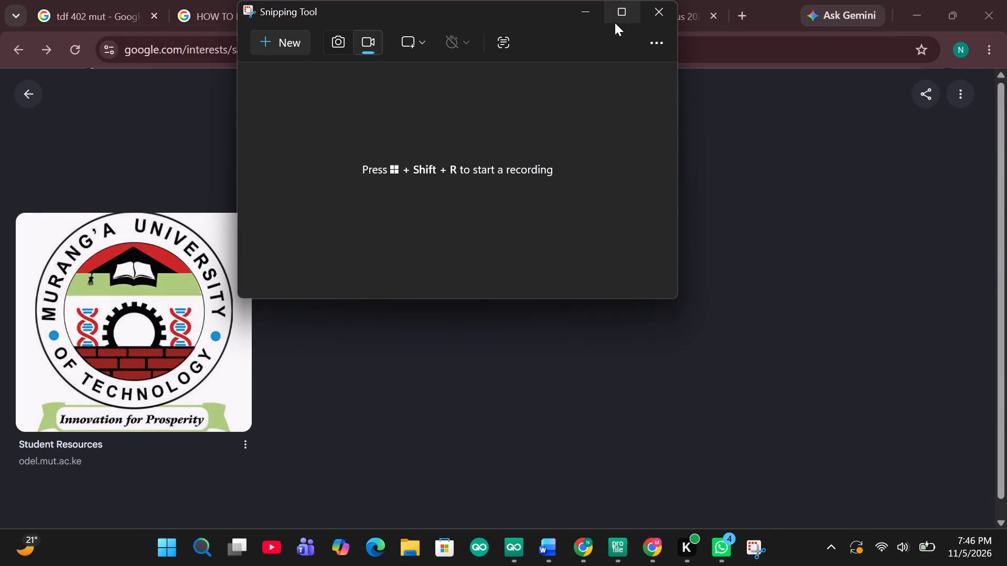
Start a new snip in screenshot mode to capture the Murang'a University of Technology logo.
{"action": "left_click", "coordinate": [283, 42]}
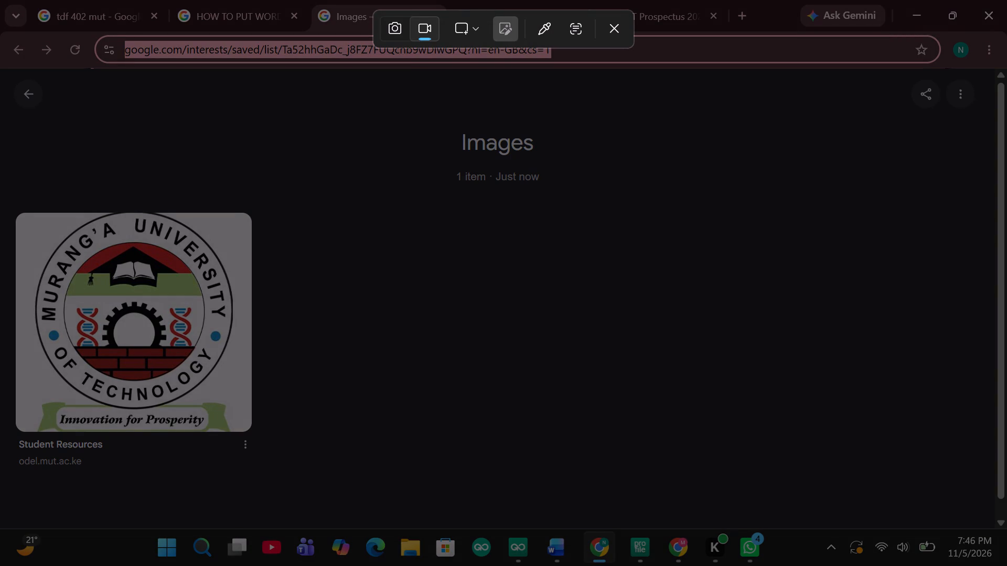
{"action": "left_click", "coordinate": [393, 25]}
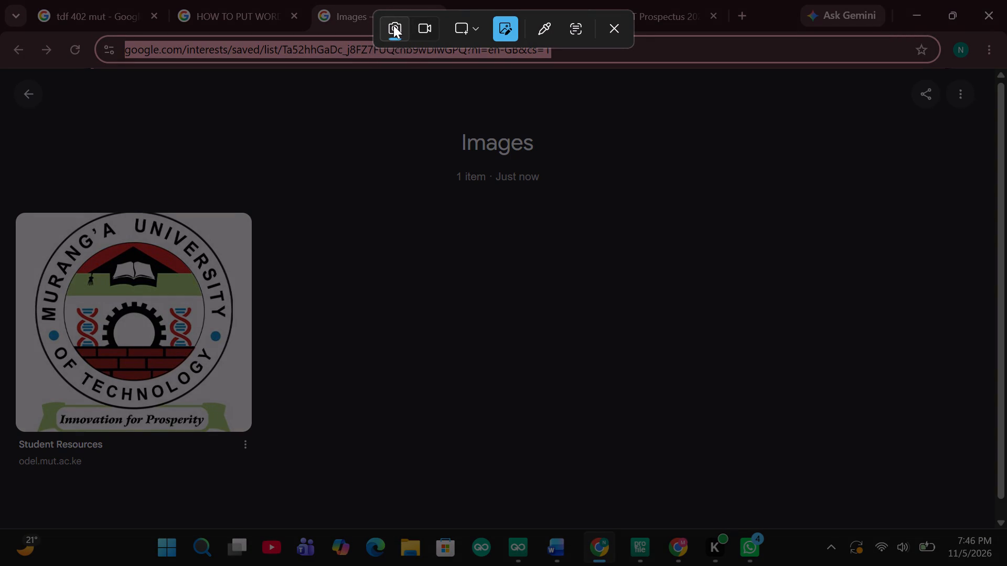
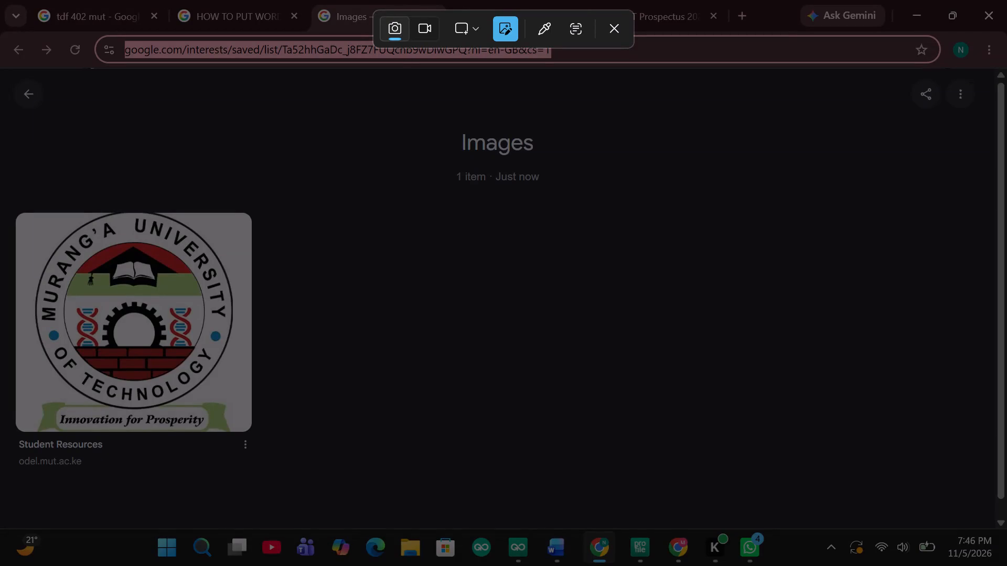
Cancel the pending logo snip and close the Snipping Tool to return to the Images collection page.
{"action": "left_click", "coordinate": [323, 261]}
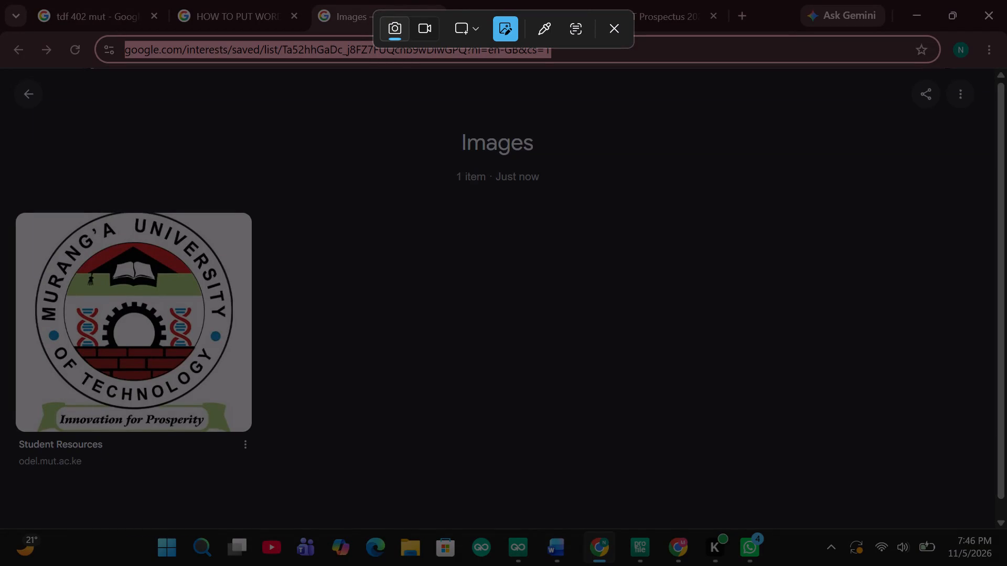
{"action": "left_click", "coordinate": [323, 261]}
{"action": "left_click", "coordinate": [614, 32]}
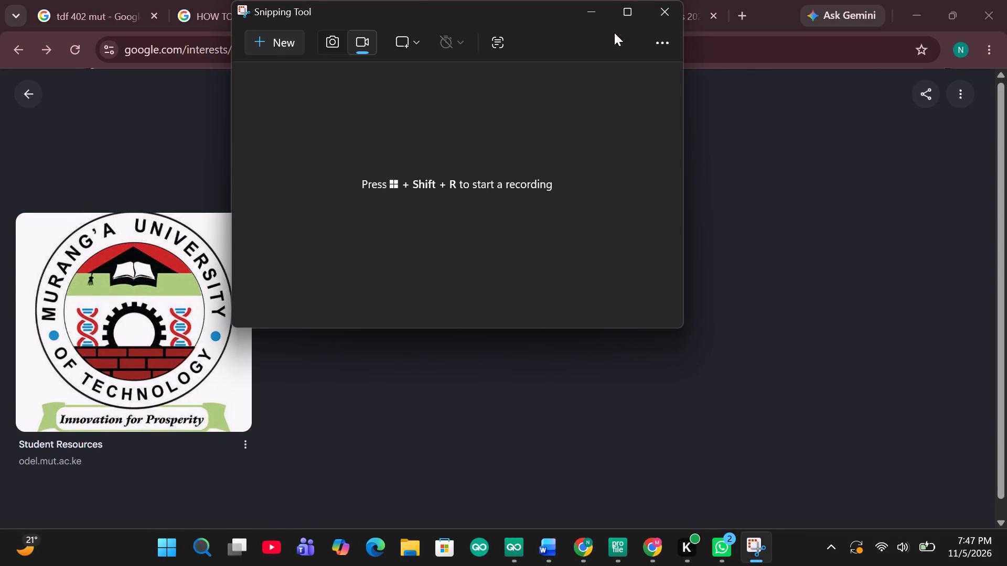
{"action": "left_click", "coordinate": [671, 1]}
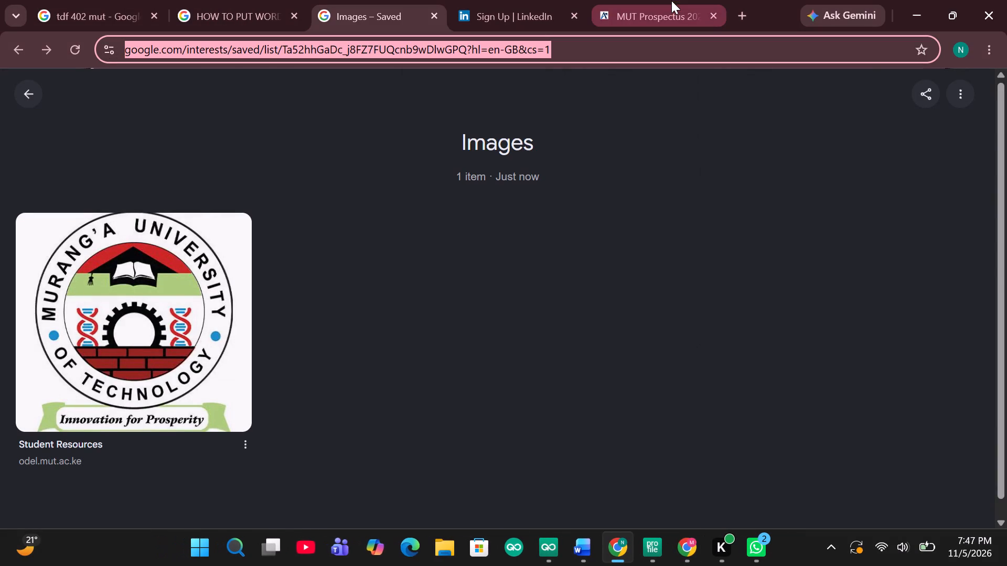
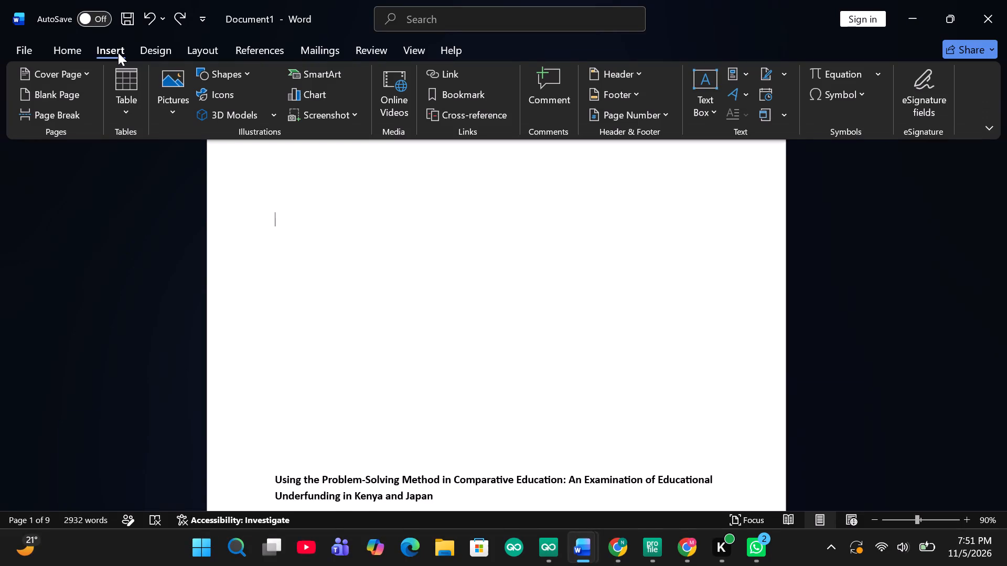
Insert the Murang'a University of Technology logo picture from this device above the paper's title on the first page.
{"action": "left_click", "coordinate": [179, 95]}
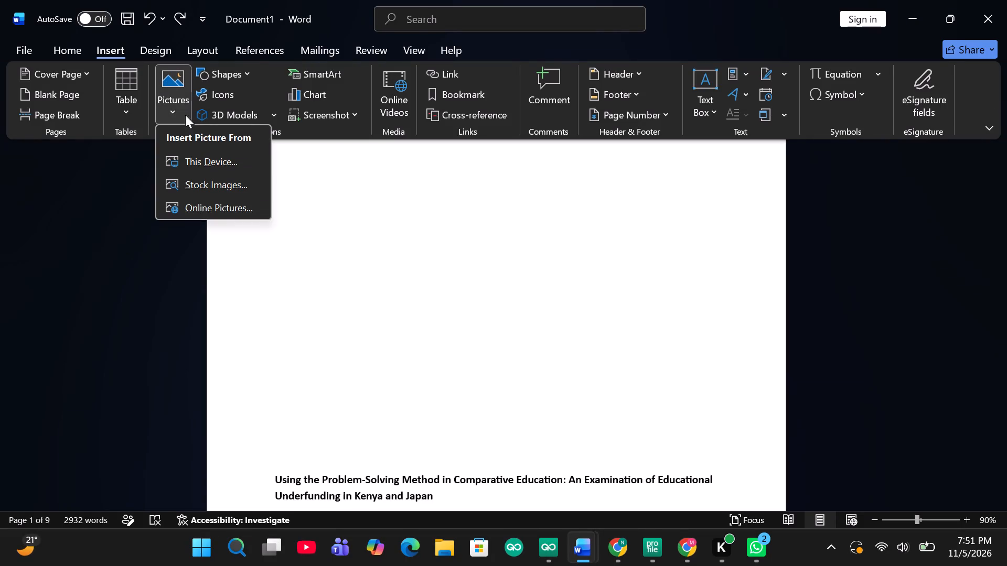
{"action": "left_click", "coordinate": [204, 154]}
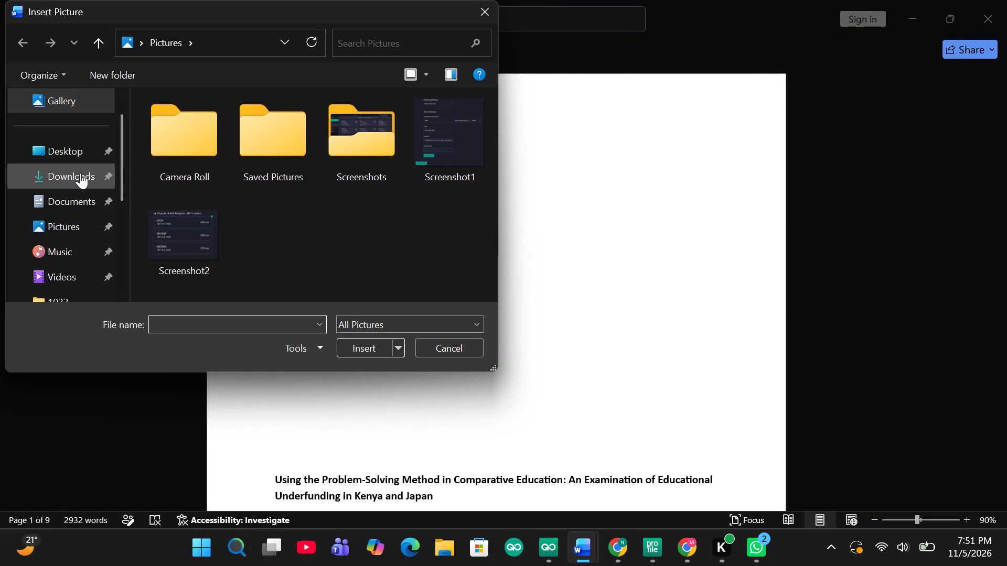
Insert the picture WhatsApp Image 2026-11-05 at 19.50.34 from the Downloads folder above the paper's title on the first page.
{"action": "left_click", "coordinate": [80, 99]}
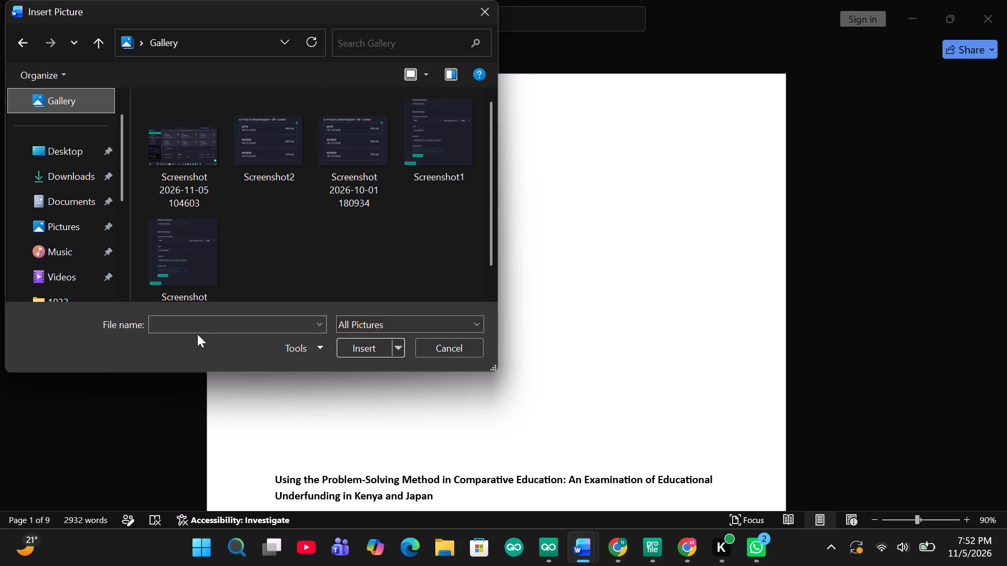
{"action": "left_click", "coordinate": [197, 315]}
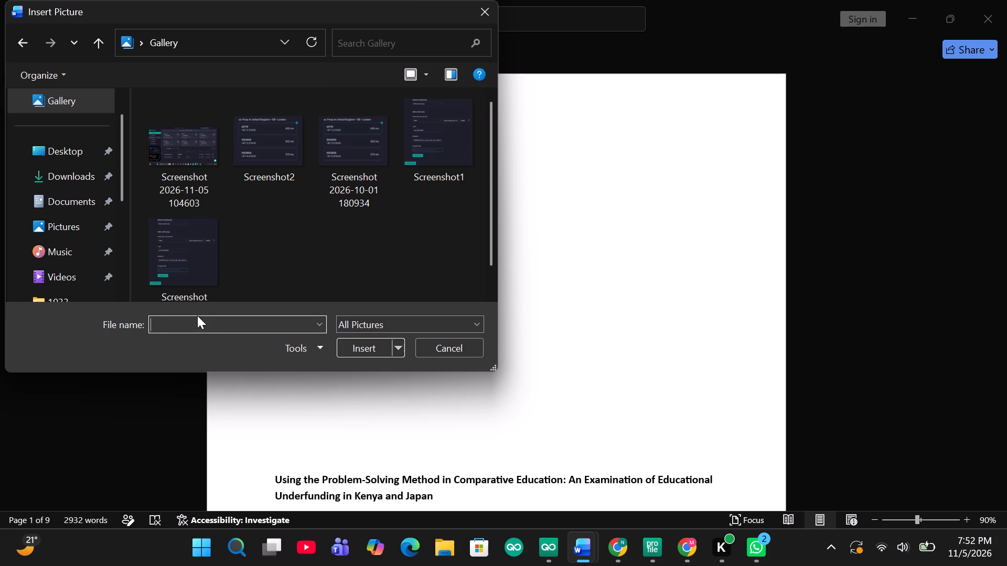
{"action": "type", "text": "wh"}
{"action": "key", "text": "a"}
{"action": "left_click", "coordinate": [79, 231]}
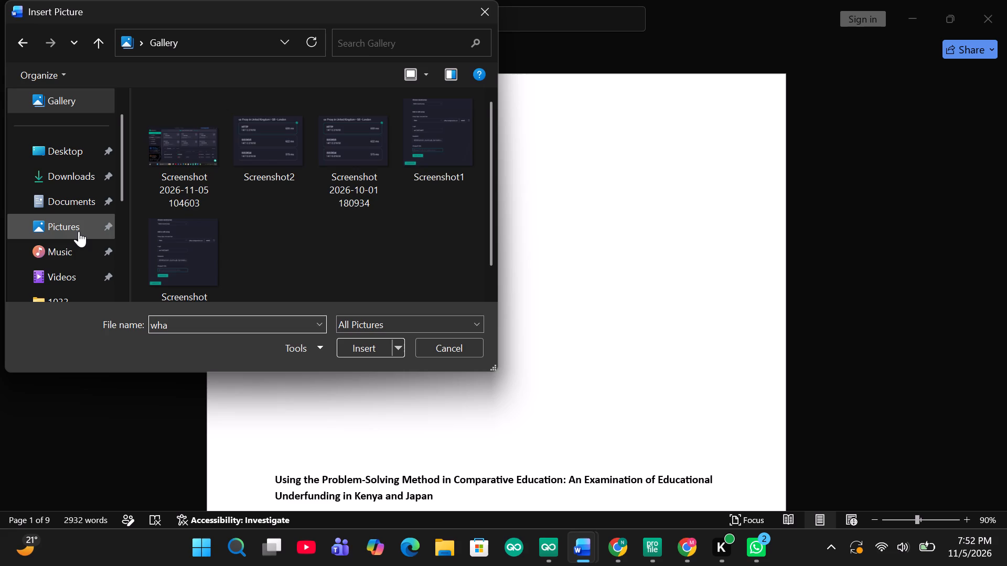
{"action": "left_click", "coordinate": [84, 183]}
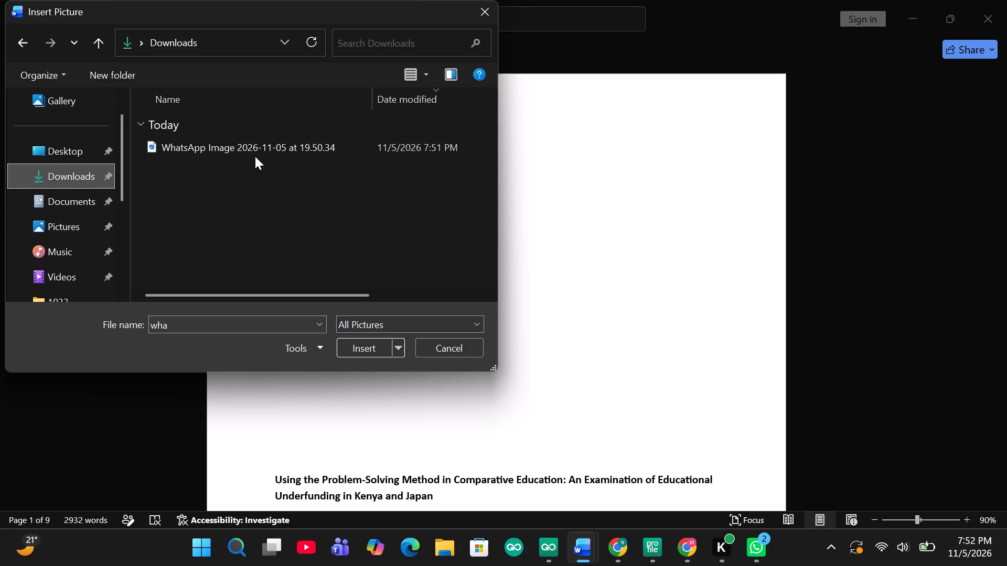
{"action": "left_click", "coordinate": [256, 155]}
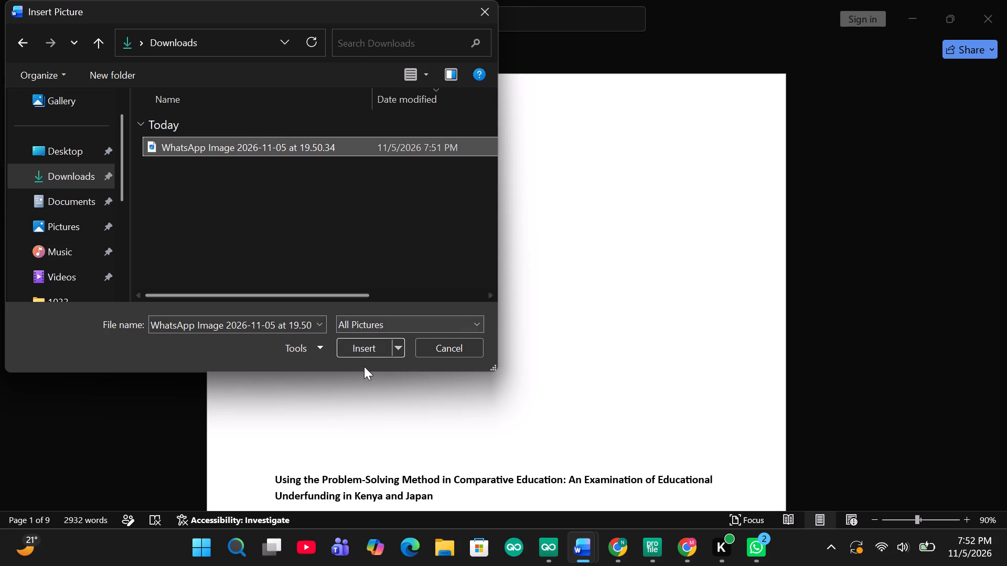
{"action": "left_click", "coordinate": [368, 350]}
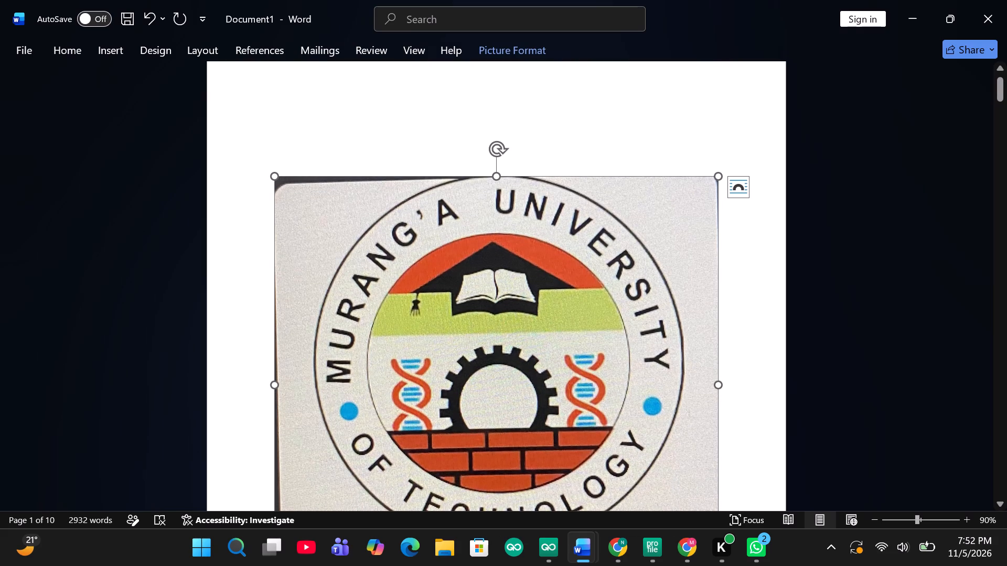
Open the layout options for the inserted university logo picture on the first page.
{"action": "scroll", "coordinate": [549, 175], "scroll_direction": "down", "scroll_amount": 3, "text": "ctrl"}
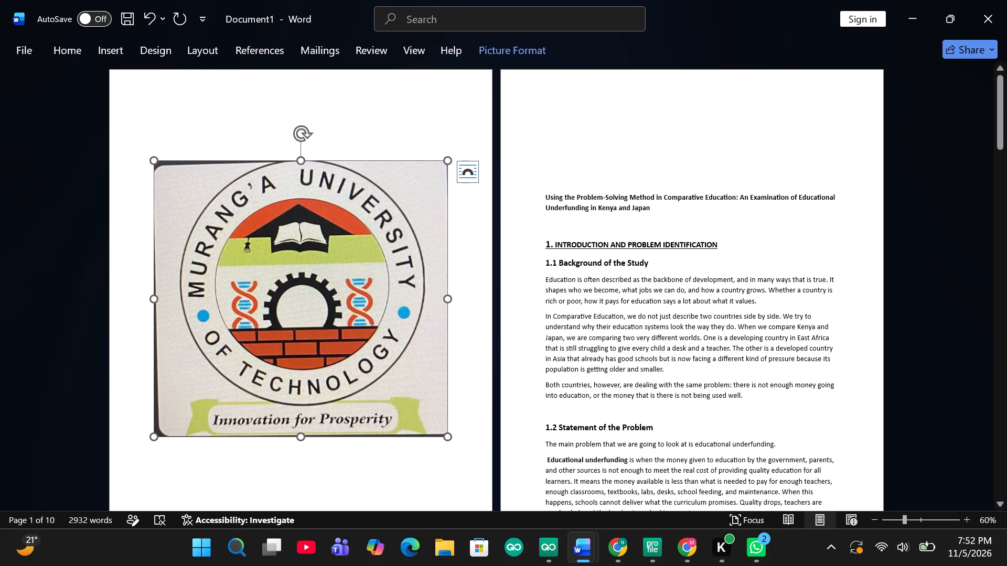
{"action": "left_click", "coordinate": [448, 431]}
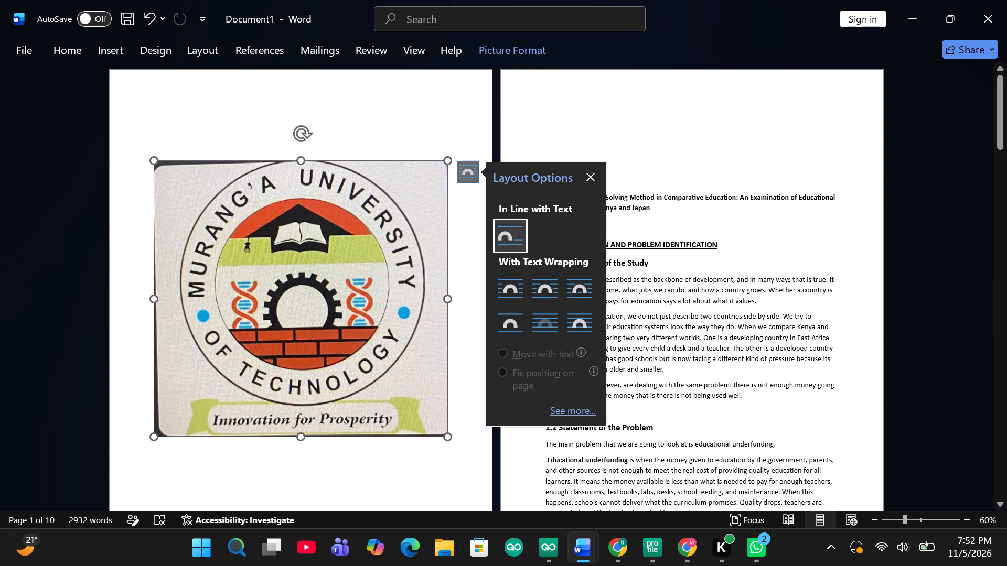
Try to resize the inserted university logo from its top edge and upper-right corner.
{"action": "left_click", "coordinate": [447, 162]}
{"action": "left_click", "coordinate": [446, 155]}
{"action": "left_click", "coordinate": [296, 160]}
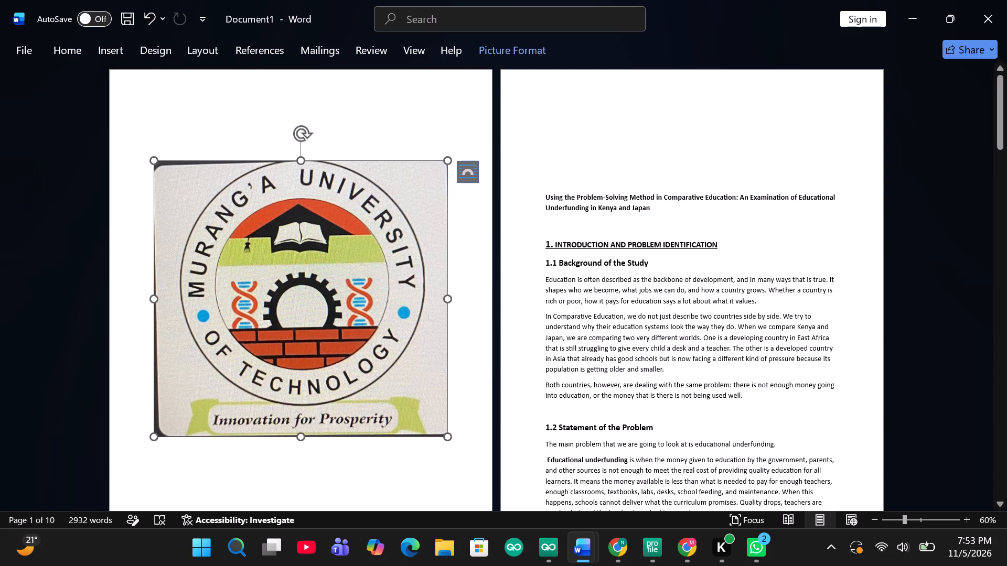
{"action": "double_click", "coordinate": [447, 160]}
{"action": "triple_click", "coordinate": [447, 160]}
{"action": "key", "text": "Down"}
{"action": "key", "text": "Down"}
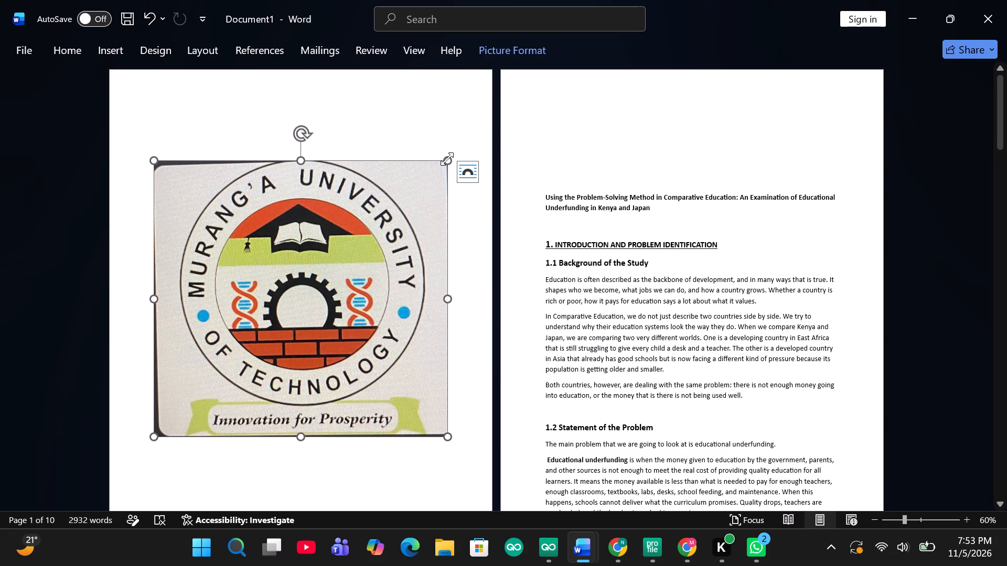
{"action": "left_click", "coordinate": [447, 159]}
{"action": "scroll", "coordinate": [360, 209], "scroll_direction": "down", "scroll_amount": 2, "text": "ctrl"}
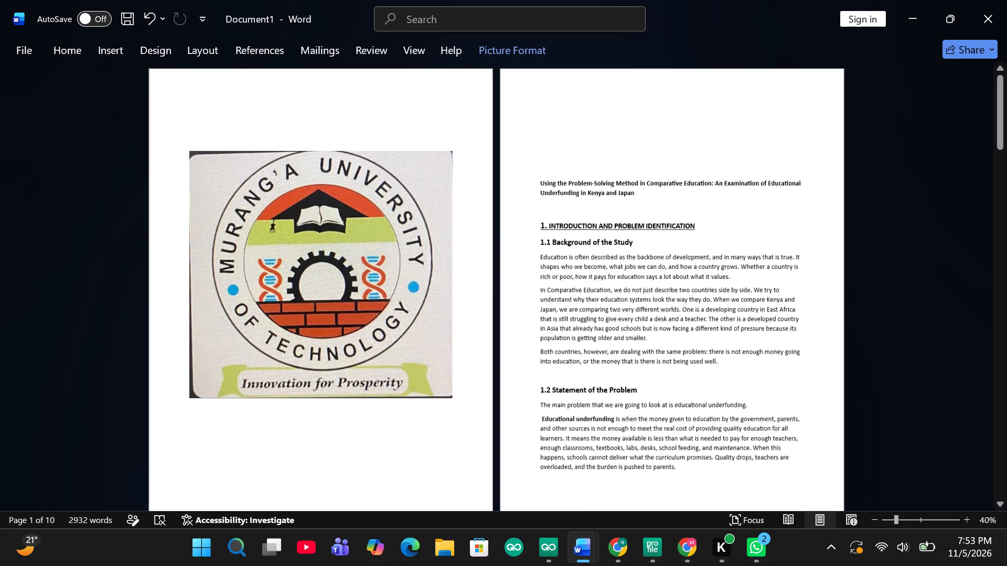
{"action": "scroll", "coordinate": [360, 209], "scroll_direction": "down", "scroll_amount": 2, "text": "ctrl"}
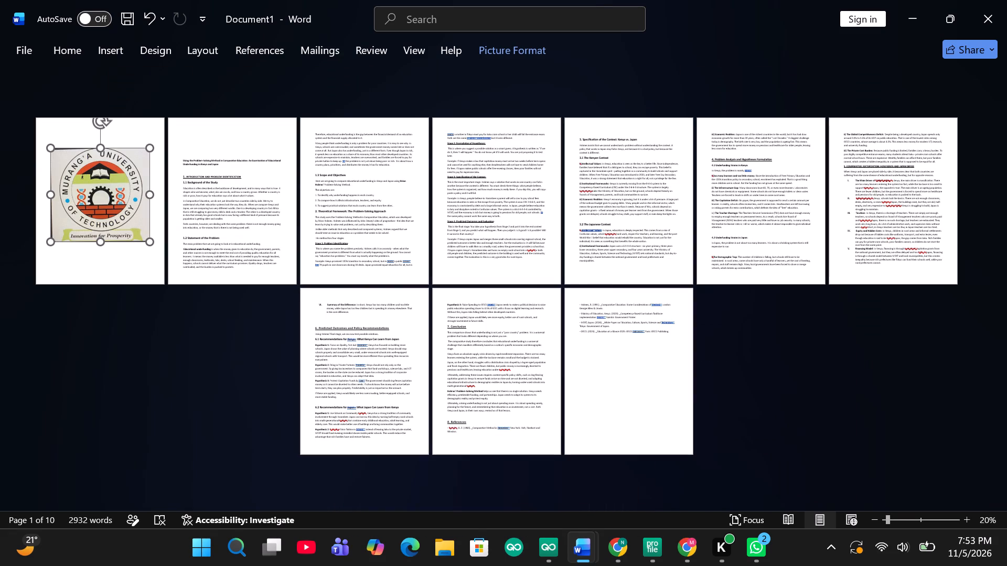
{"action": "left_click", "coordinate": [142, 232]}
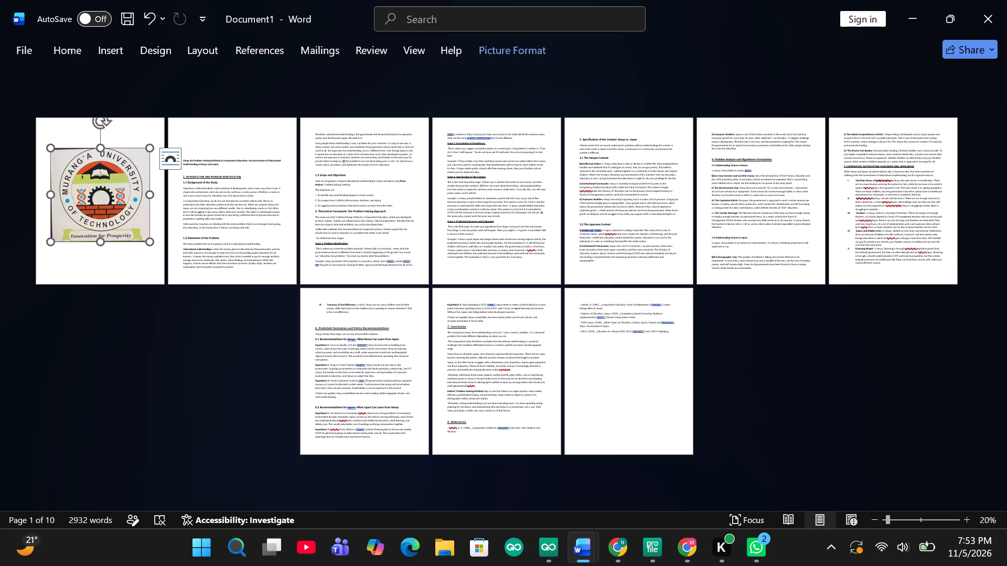
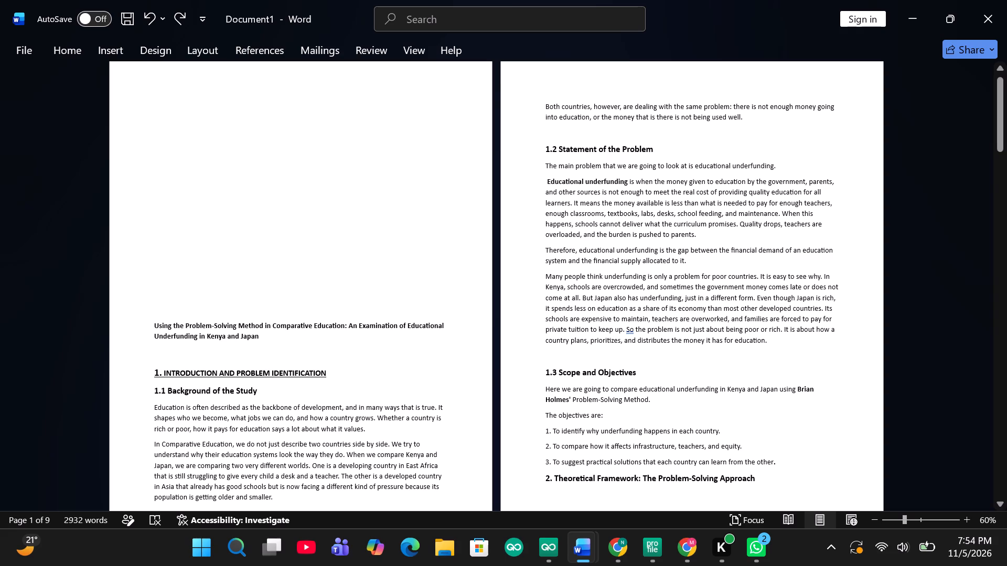
Delete all the empty lines above the paper's title so the title starts at the top of the first page.
{"action": "key", "text": "BackSpace"}
{"action": "key", "text": "BackSpace"}
{"action": "key", "text": "BackSpace"}
{"action": "key", "text": "BackSpace"}
{"action": "key", "text": "BackSpace"}
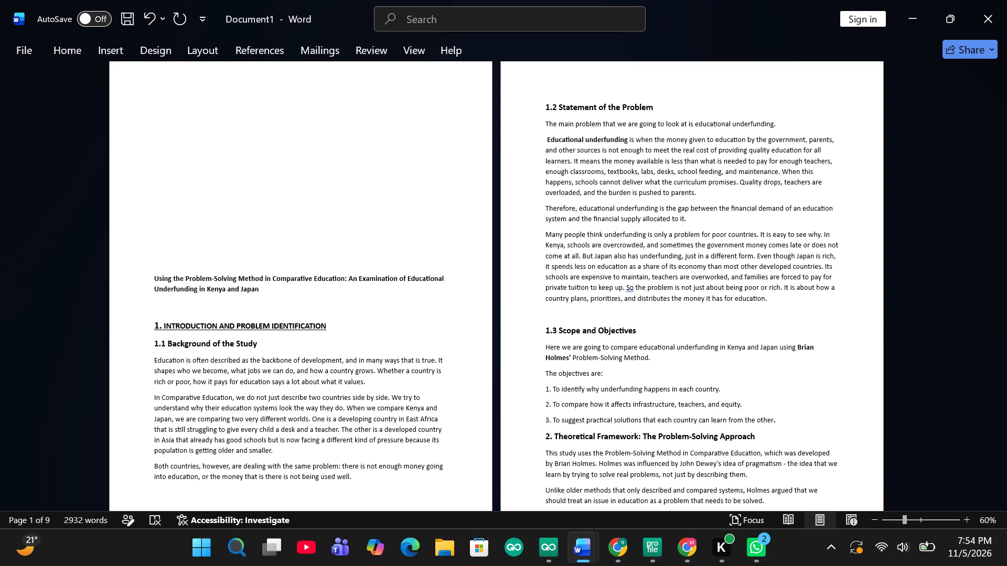
{"action": "key", "text": "BackSpace"}
{"action": "left_click", "coordinate": [164, 232]}
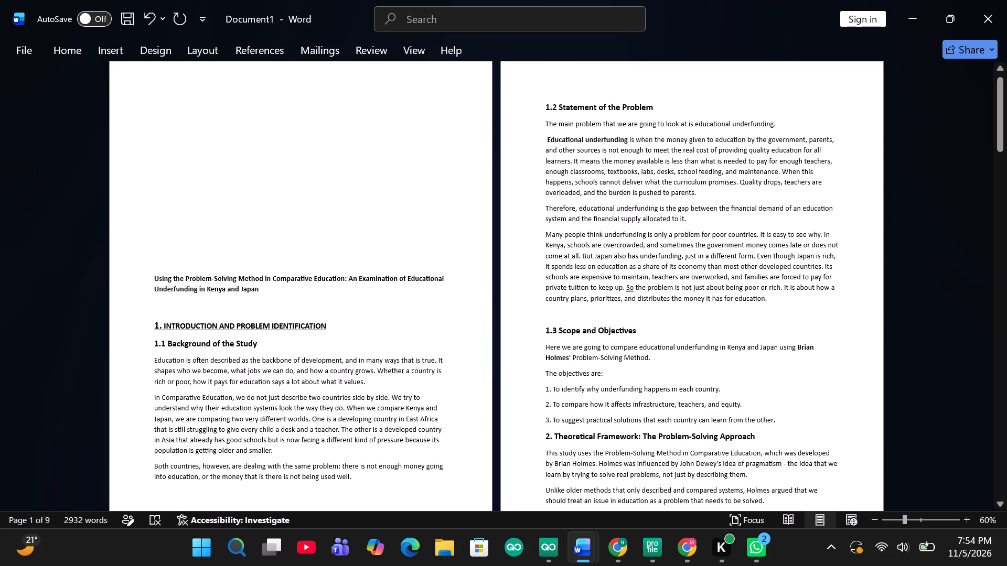
{"action": "key", "text": "BackSpace"}
{"action": "key", "text": "BackSpace"}
{"action": "key", "text": "BackSpace"}
{"action": "key", "text": "BackSpace"}
{"action": "key", "text": "BackSpace"}
{"action": "key", "text": "BackSpace"}
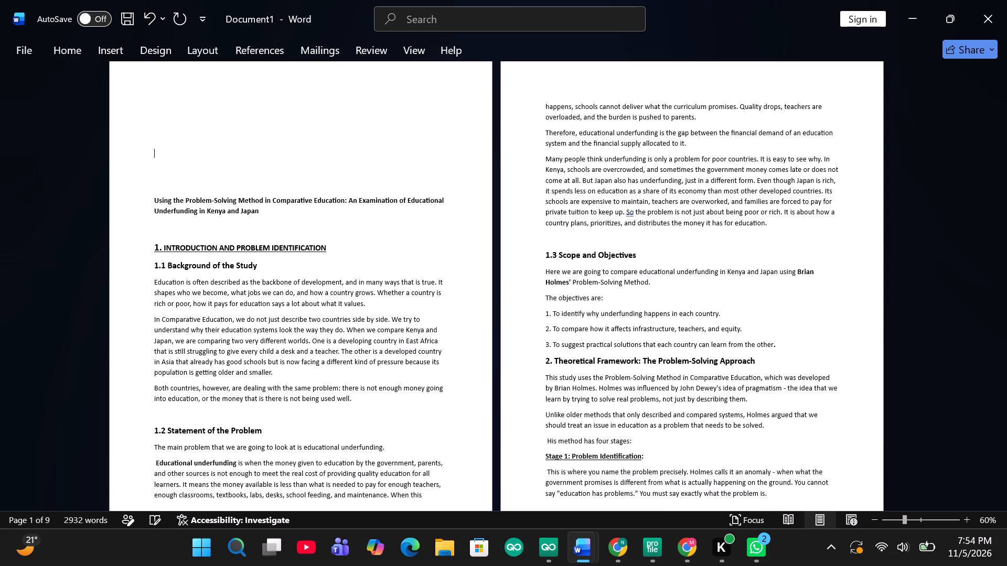
{"action": "key", "text": "BackSpace"}
{"action": "key", "text": "BackSpace"}
{"action": "key", "text": "BackSpace"}
{"action": "key", "text": "BackSpace"}
{"action": "key", "text": "BackSpace"}
{"action": "key", "text": "BackSpace"}
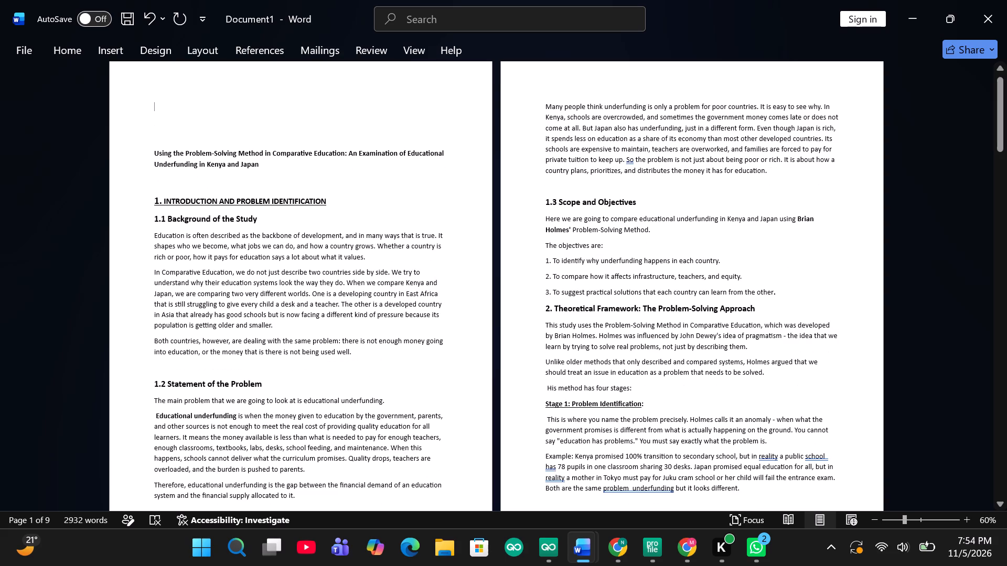
{"action": "left_click", "coordinate": [149, 155]}
{"action": "key", "text": "BackSpace"}
{"action": "key", "text": "BackSpace"}
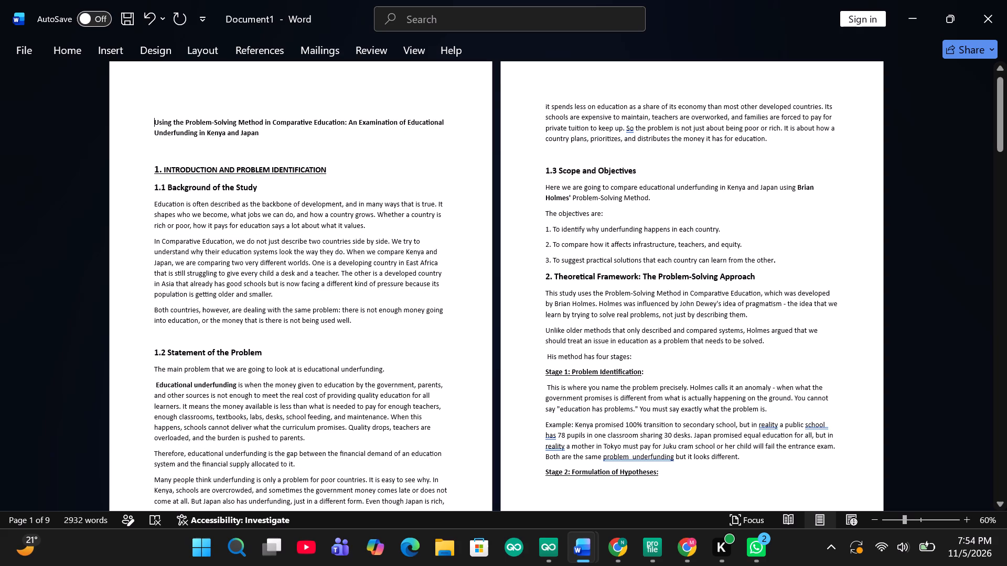
Underline the two-line paper title, keep it bold, and enlarge its font size to 18.
{"action": "left_click_drag", "start_coordinate": [151, 119], "coordinate": [293, 134]}
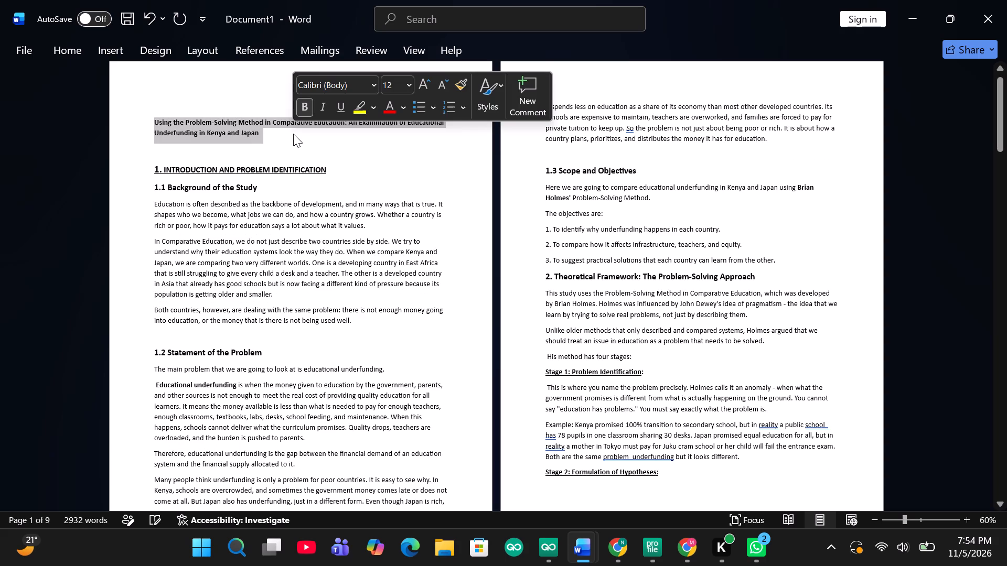
{"action": "left_click", "coordinate": [301, 103]}
{"action": "left_click", "coordinate": [301, 103]}
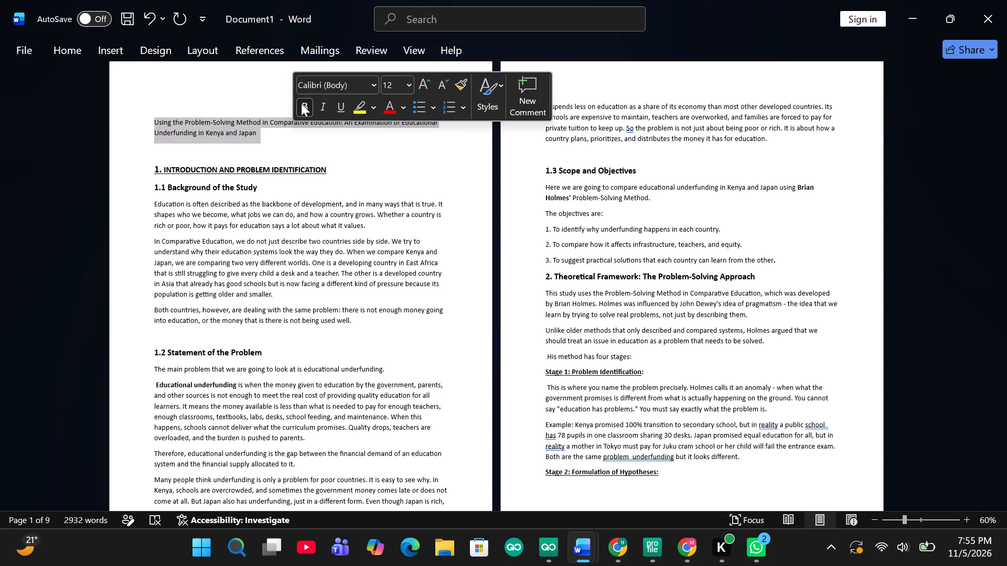
{"action": "left_click", "coordinate": [344, 109]}
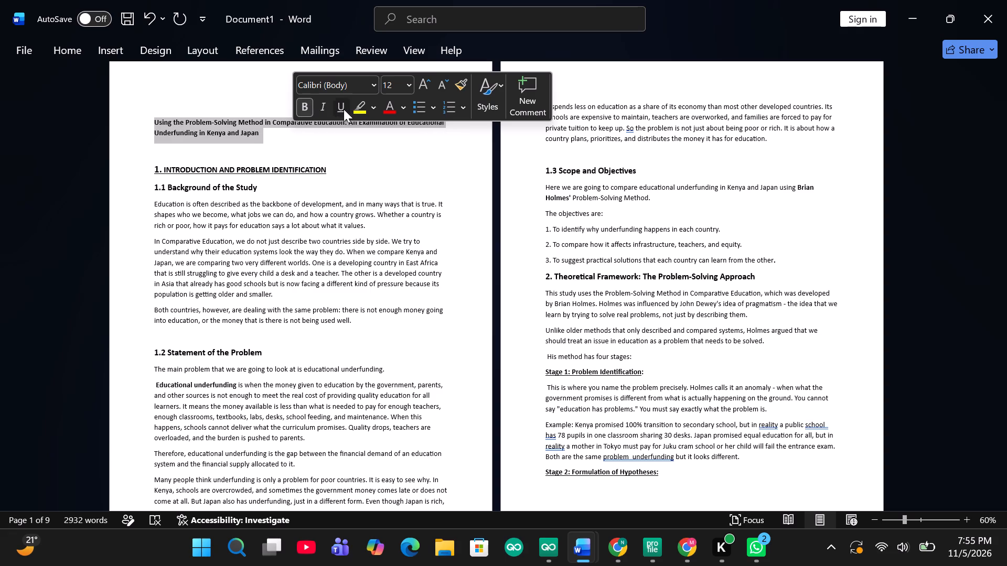
{"action": "left_click", "coordinate": [427, 83]}
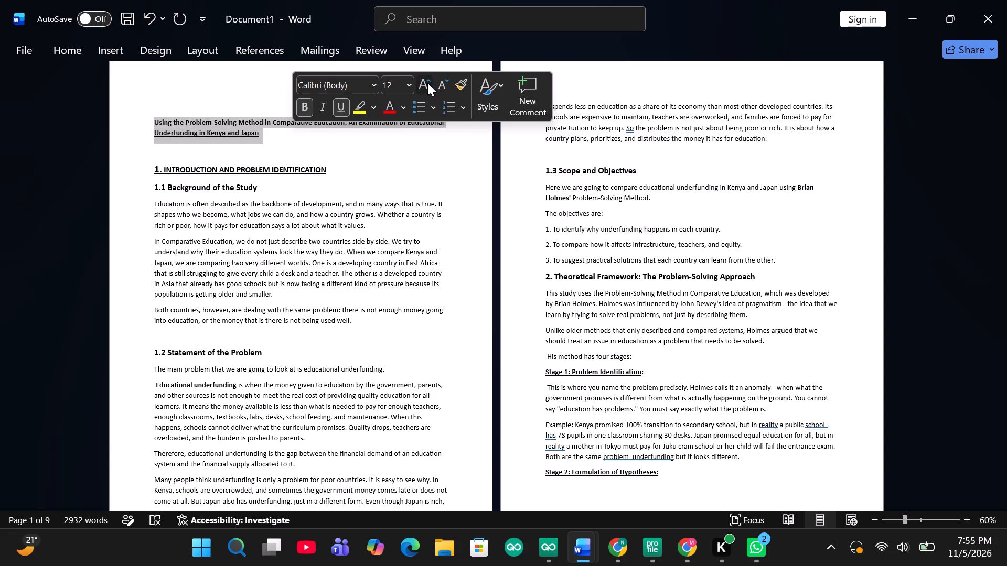
{"action": "left_click", "coordinate": [427, 83]}
{"action": "left_click", "coordinate": [427, 83]}
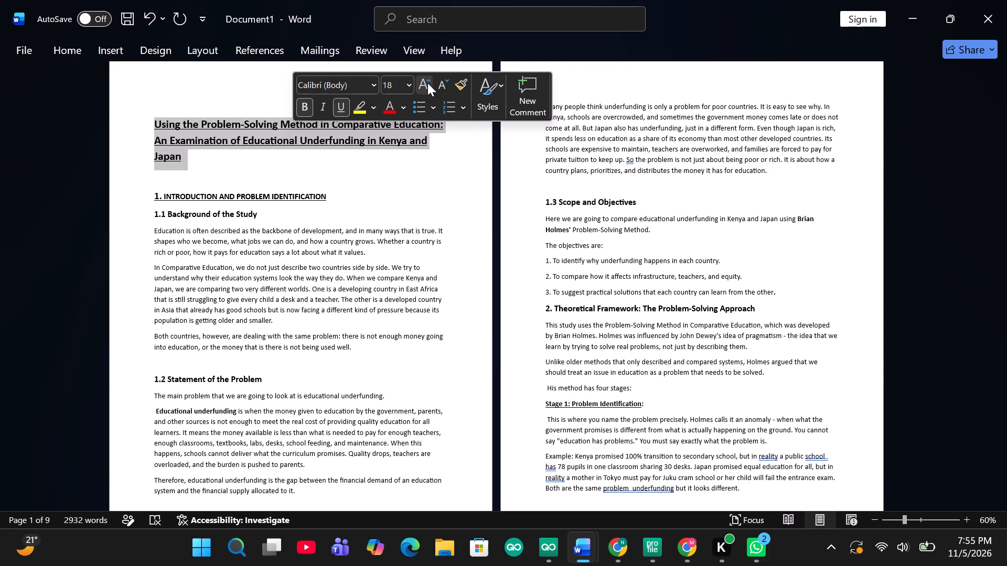
{"action": "left_click", "coordinate": [216, 100]}
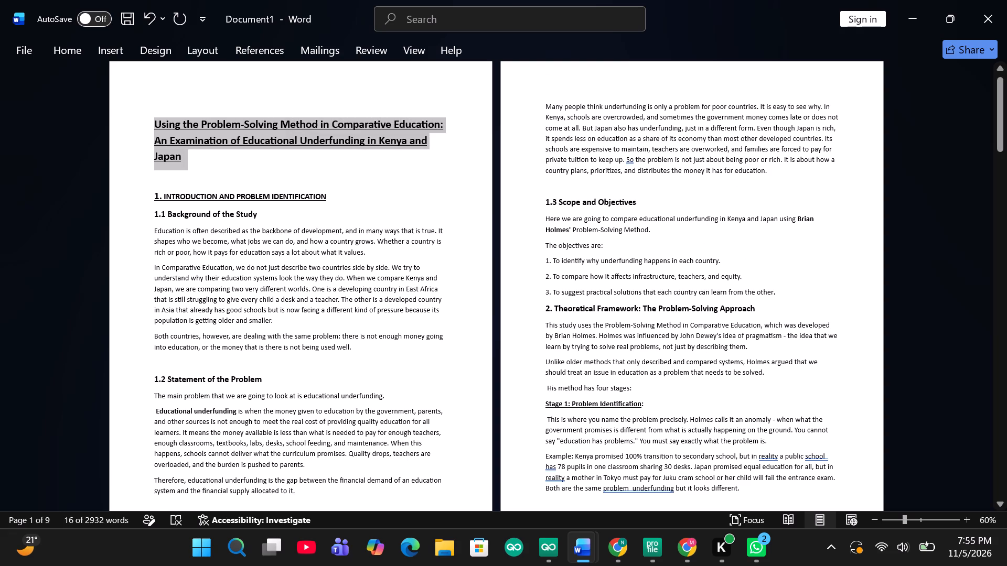
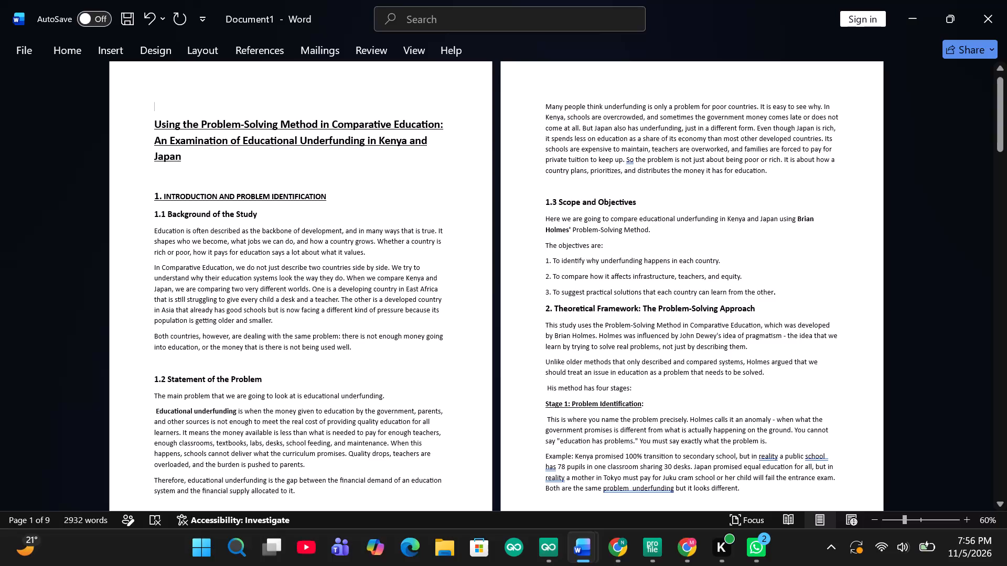
Paste the copied cover-page template text, starting with MURANG'A UNIVERSITY OF TECHNOLOGY, above the paper's title.
{"action": "key", "text": "ctrl+v"}
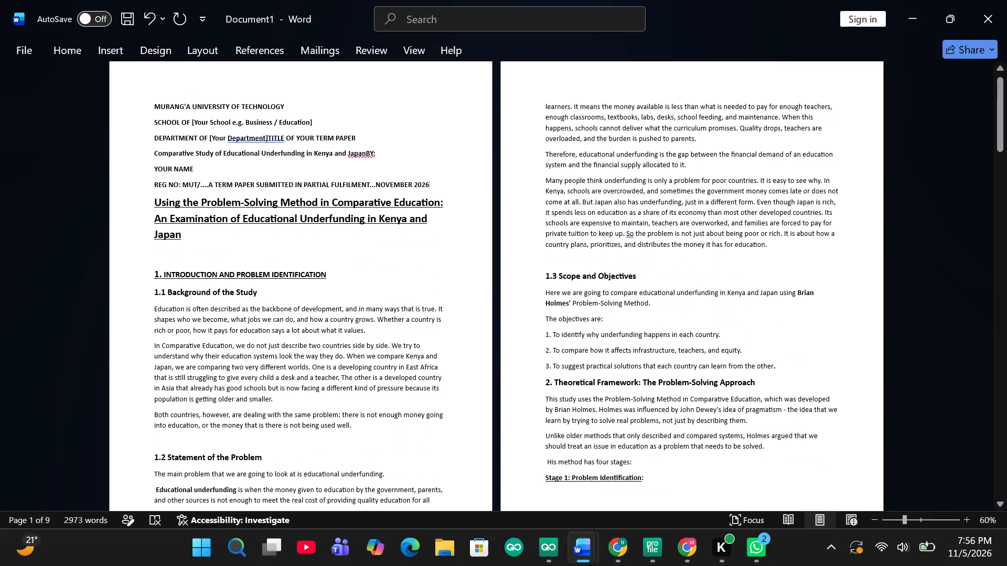
{"action": "scroll", "coordinate": [255, 104], "scroll_direction": "right", "scroll_amount": 2}
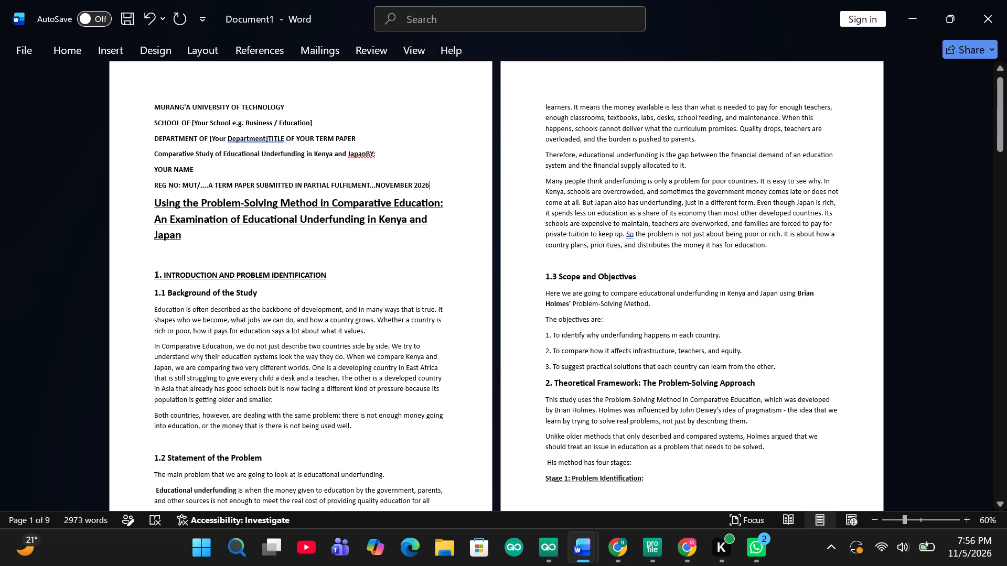
Replace the bracketed school placeholder in the second cover line so it reads SCHOOL OF EDUCATION.
{"action": "left_click", "coordinate": [276, 122]}
{"action": "left_click_drag", "start_coordinate": [309, 118], "coordinate": [234, 119]}
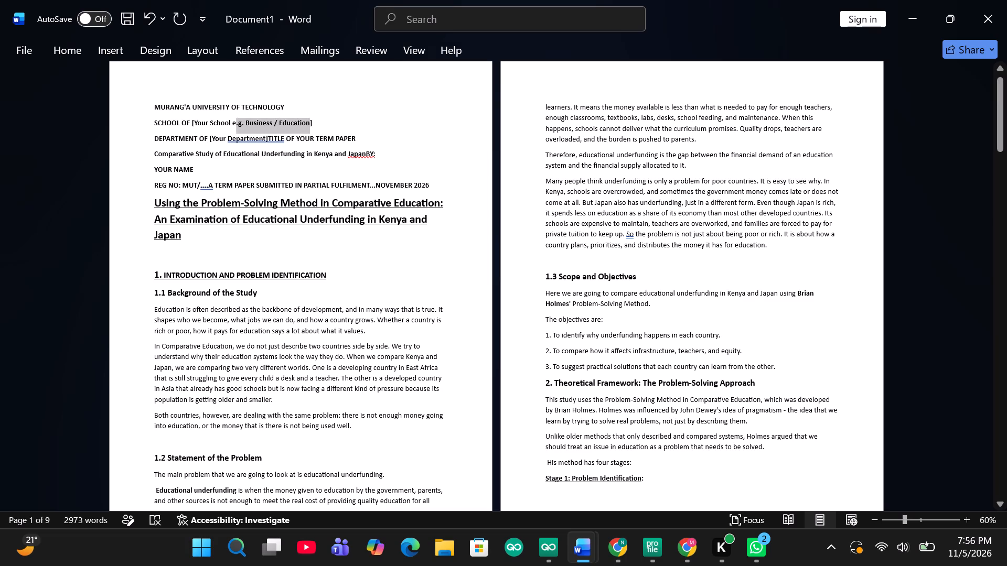
{"action": "left_click_drag", "start_coordinate": [234, 119], "coordinate": [191, 121]}
{"action": "key", "text": "BackSpace"}
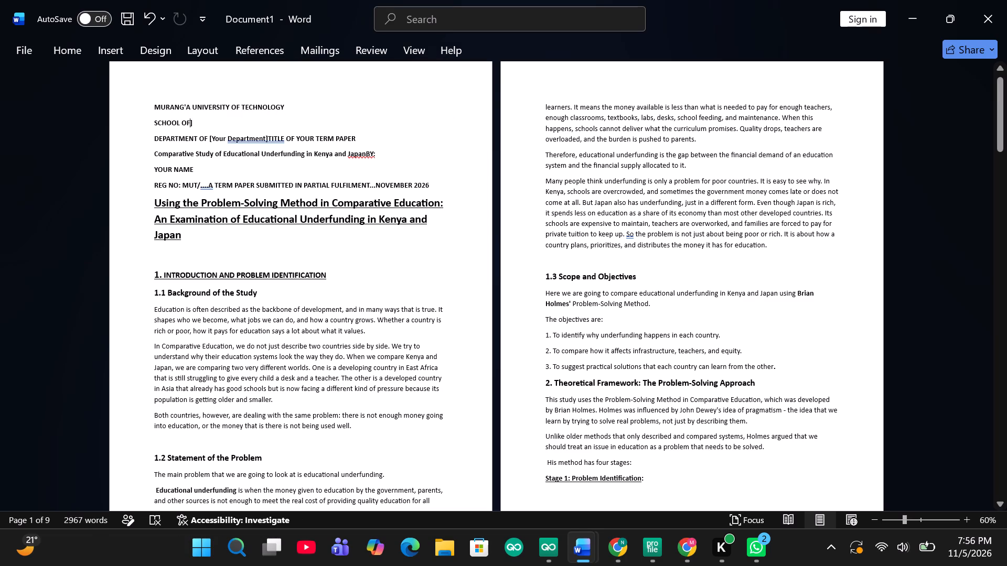
{"action": "type", "text": "EDUCATION"}
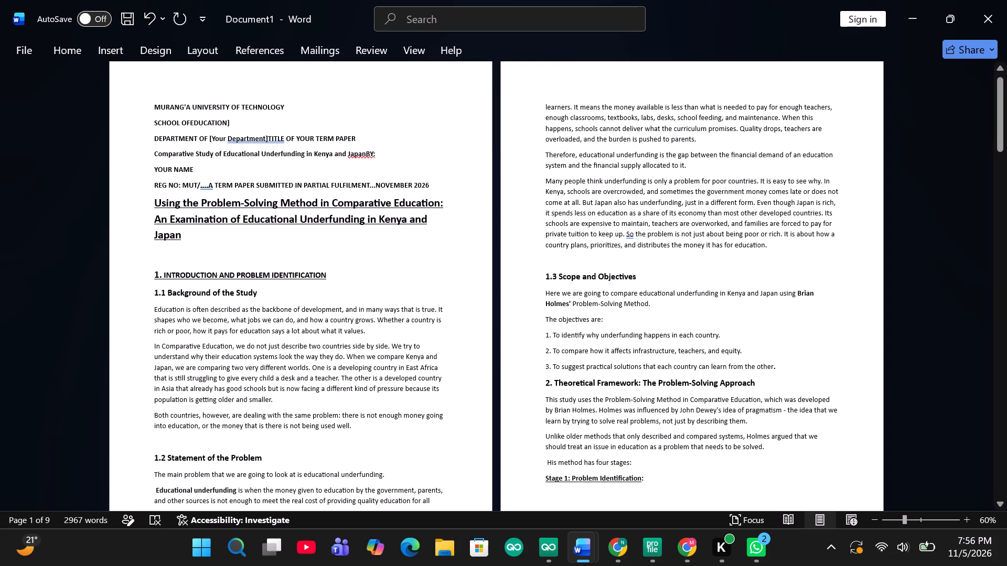
{"action": "left_click", "coordinate": [187, 121]}
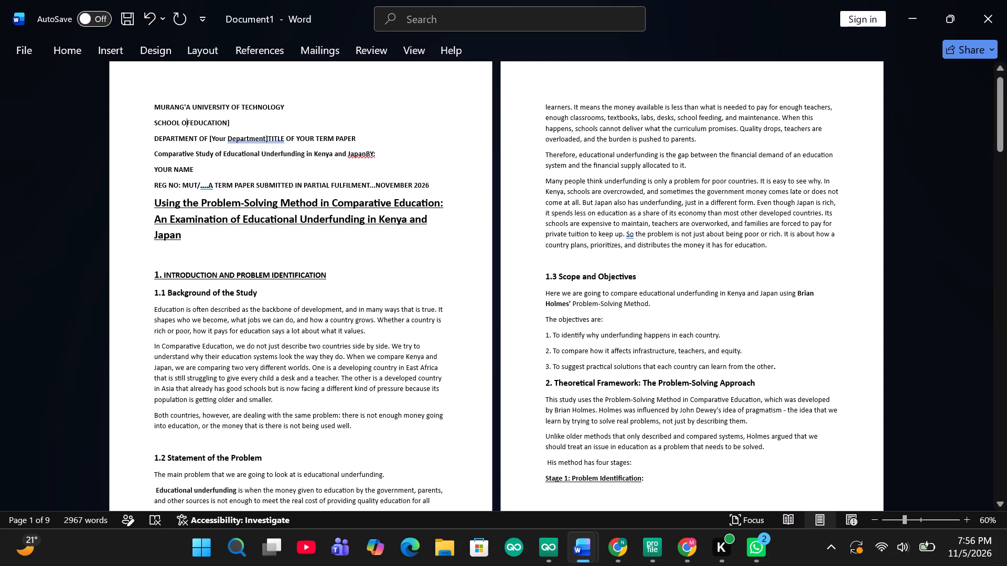
{"action": "left_click", "coordinate": [189, 122]}
{"action": "key", "text": "space"}
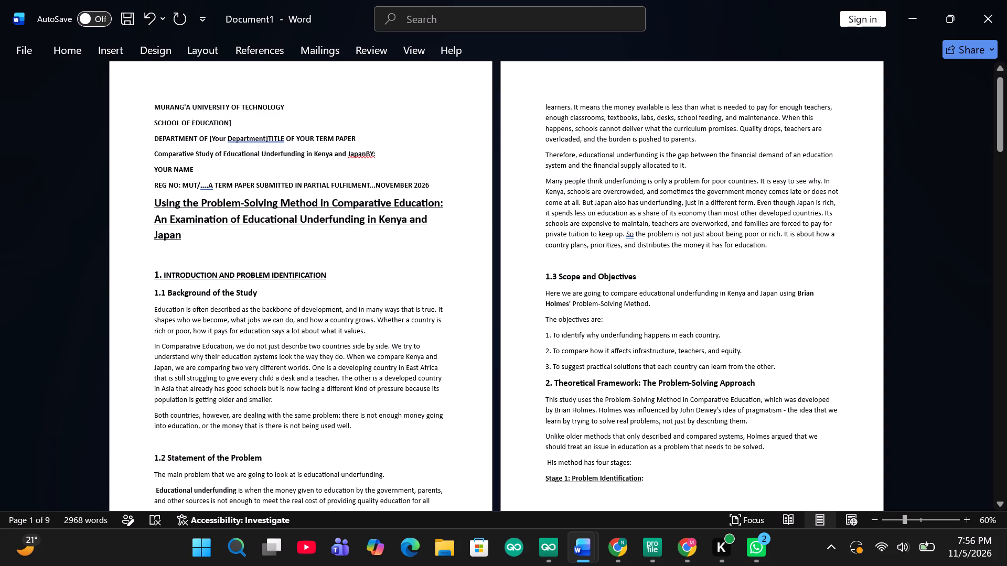
{"action": "left_click", "coordinate": [234, 122]}
{"action": "key", "text": "BackSpace"}
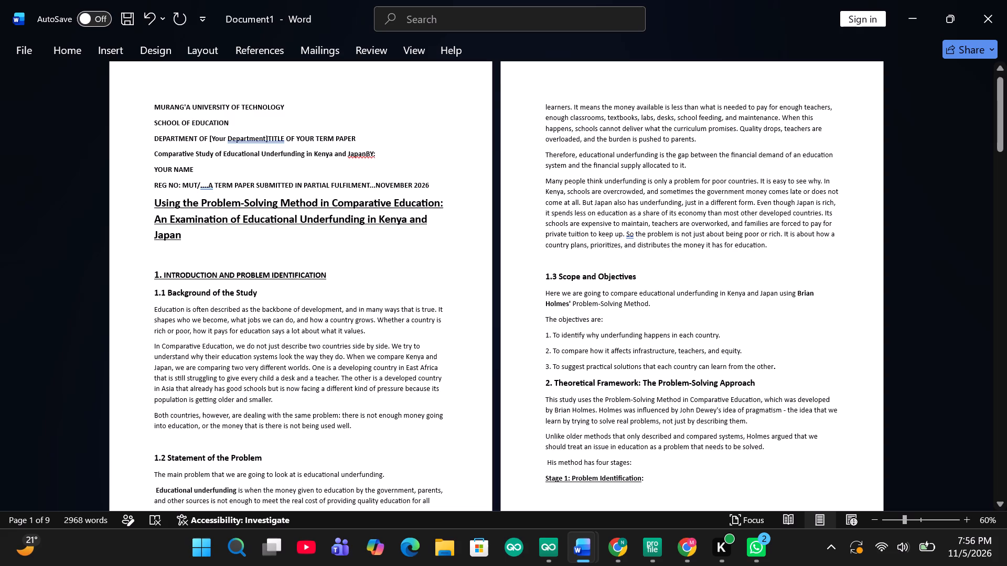
Indent the MURANG'A UNIVERSITY OF TECHNOLOGY line by ten spaces.
{"action": "left_click", "coordinate": [150, 102]}
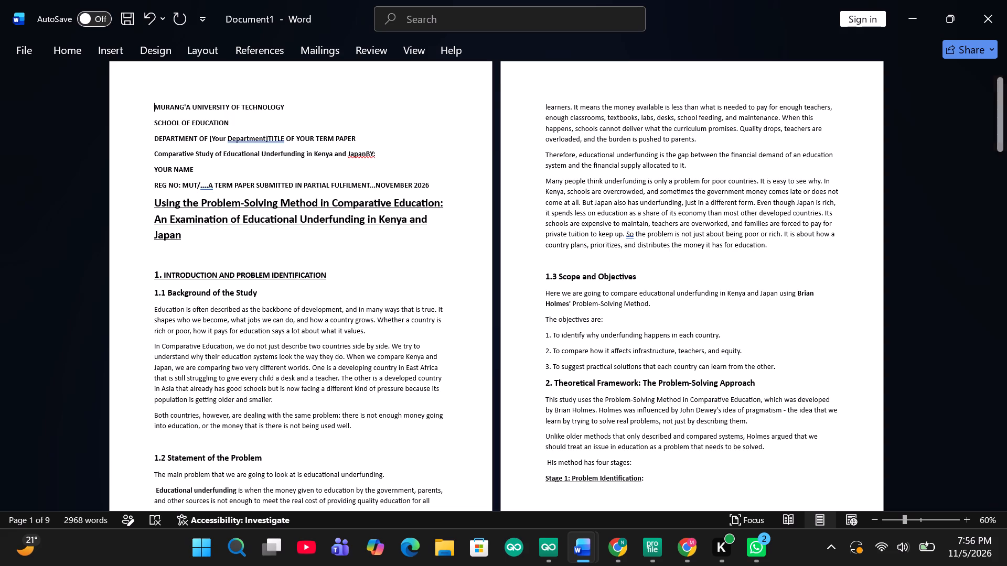
{"action": "key", "text": "space"}
{"action": "key", "text": "space"}
{"action": "key", "text": "space"}
{"action": "key", "text": "space"}
{"action": "key", "text": "space"}
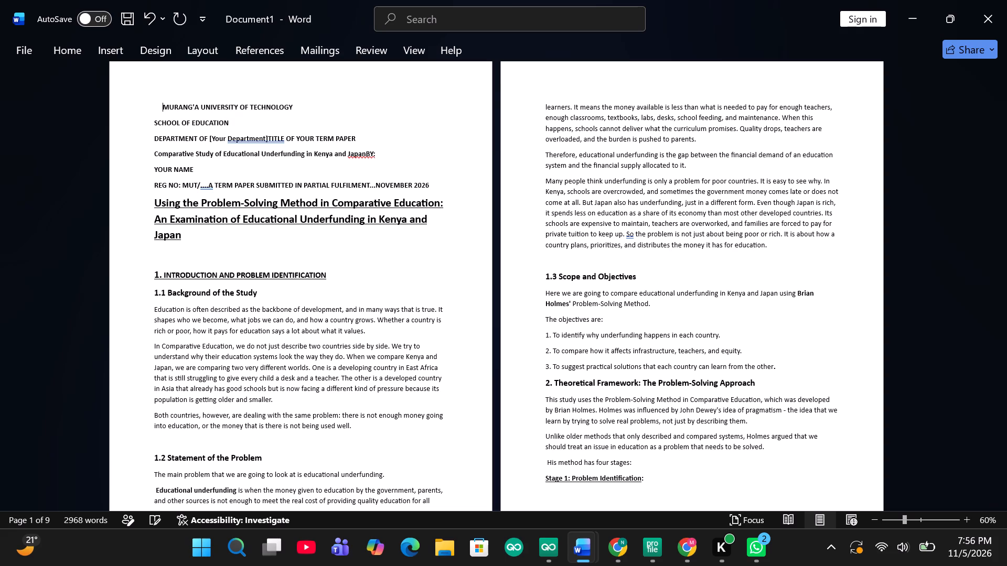
{"action": "key", "text": "space"}
{"action": "key", "text": "space"}
{"action": "key", "text": "space"}
{"action": "key", "text": "space"}
{"action": "key", "text": "space"}
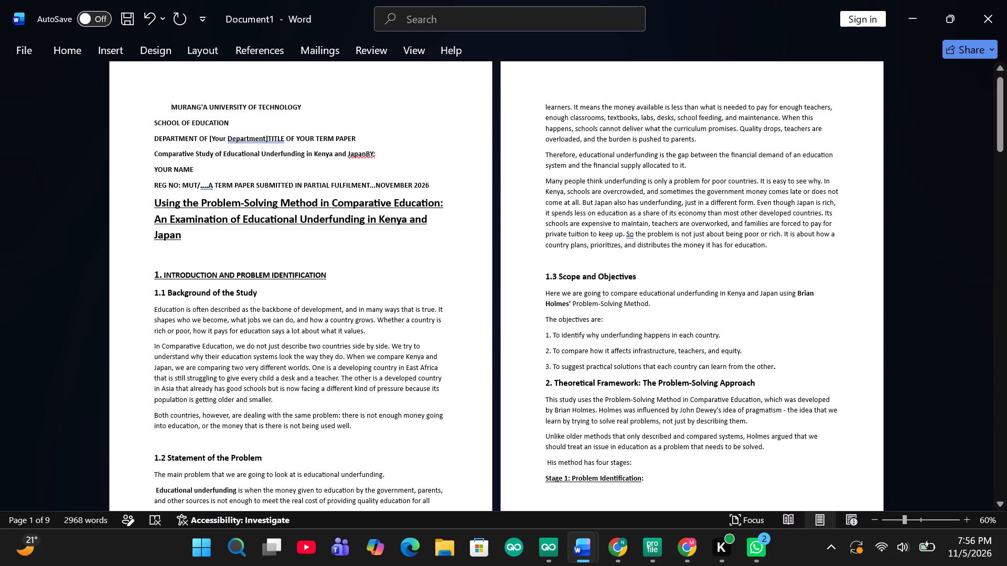
Indent the SCHOOL OF EDUCATION line by ten spaces to align it with the university line above.
{"action": "left_click", "coordinate": [153, 117]}
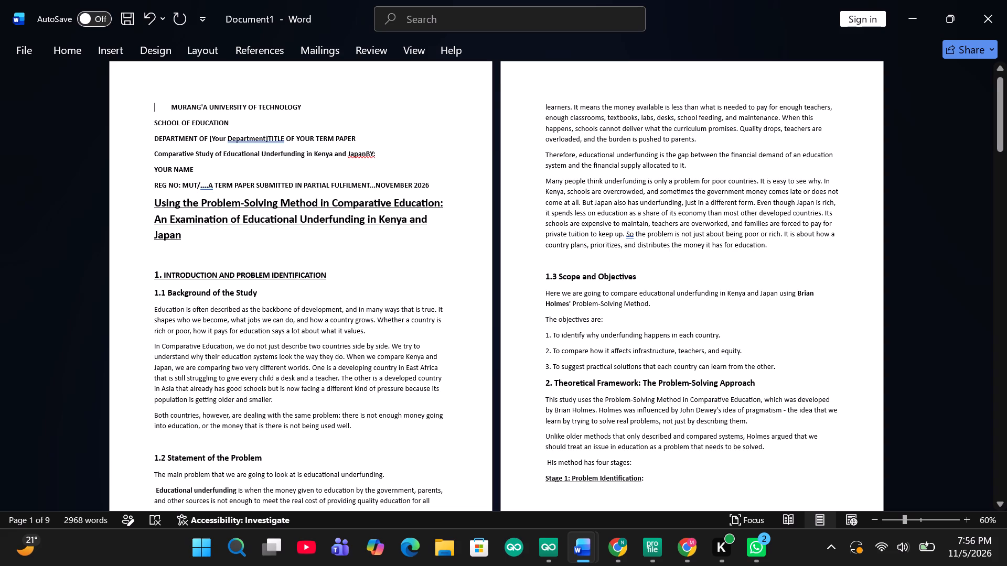
{"action": "left_click", "coordinate": [153, 121]}
{"action": "type", "text": "NN"}
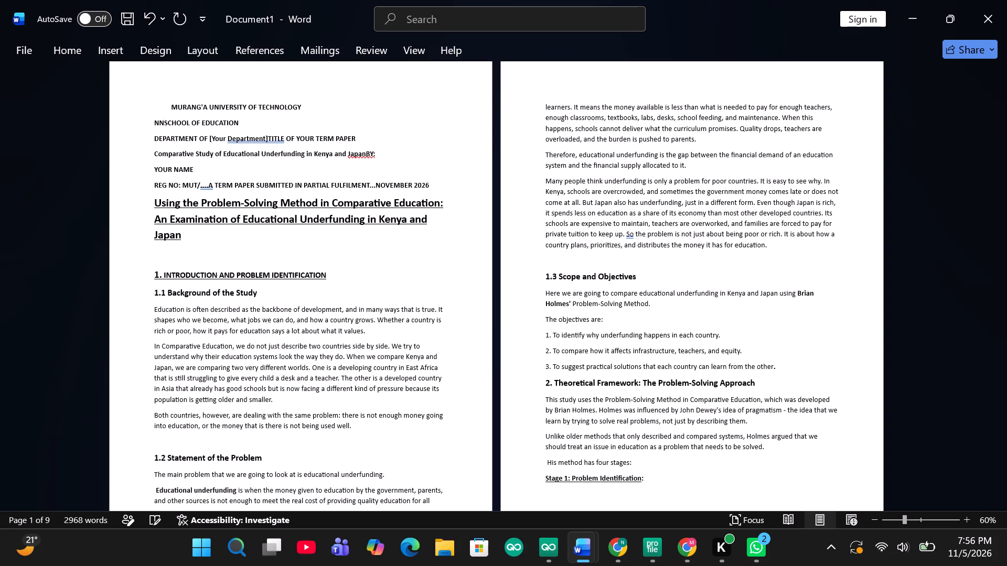
{"action": "key", "text": "BackSpace"}
{"action": "key", "text": "BackSpace"}
{"action": "key", "text": "space"}
{"action": "key", "text": "space"}
{"action": "key", "text": "space"}
{"action": "key", "text": "space"}
{"action": "key", "text": "space"}
{"action": "key", "text": "space"}
{"action": "key", "text": "space"}
{"action": "key", "text": "space"}
{"action": "key", "text": "space"}
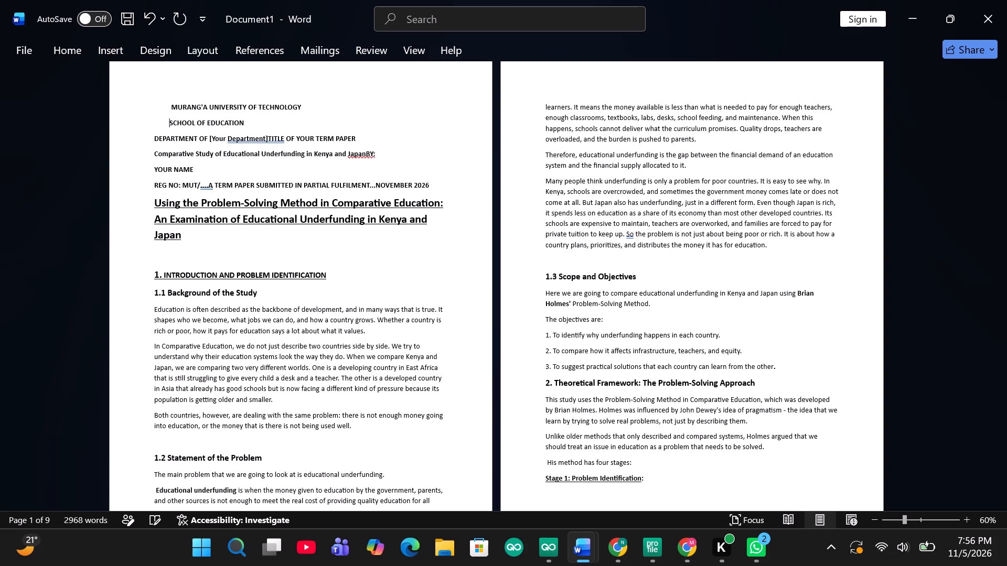
{"action": "key", "text": "space"}
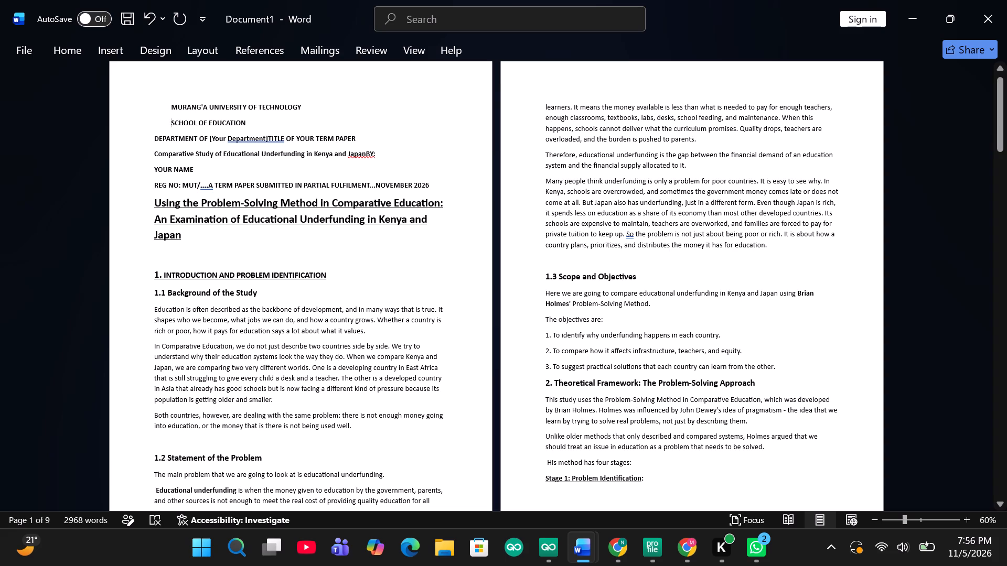
Indent the DEPARTMENT OF line by ten spaces to align it with the two cover lines above.
{"action": "left_click", "coordinate": [151, 137]}
{"action": "key", "text": "space"}
{"action": "key", "text": "space"}
{"action": "key", "text": "space"}
{"action": "key", "text": "space"}
{"action": "key", "text": "space"}
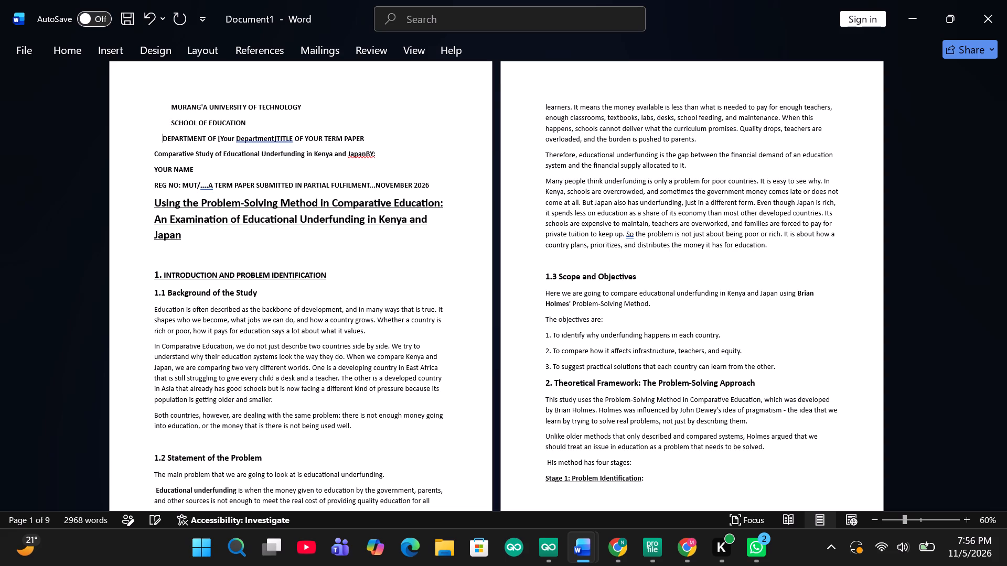
{"action": "key", "text": "space"}
{"action": "key", "text": "space"}
{"action": "key", "text": "space"}
{"action": "key", "text": "space"}
{"action": "key", "text": "space"}
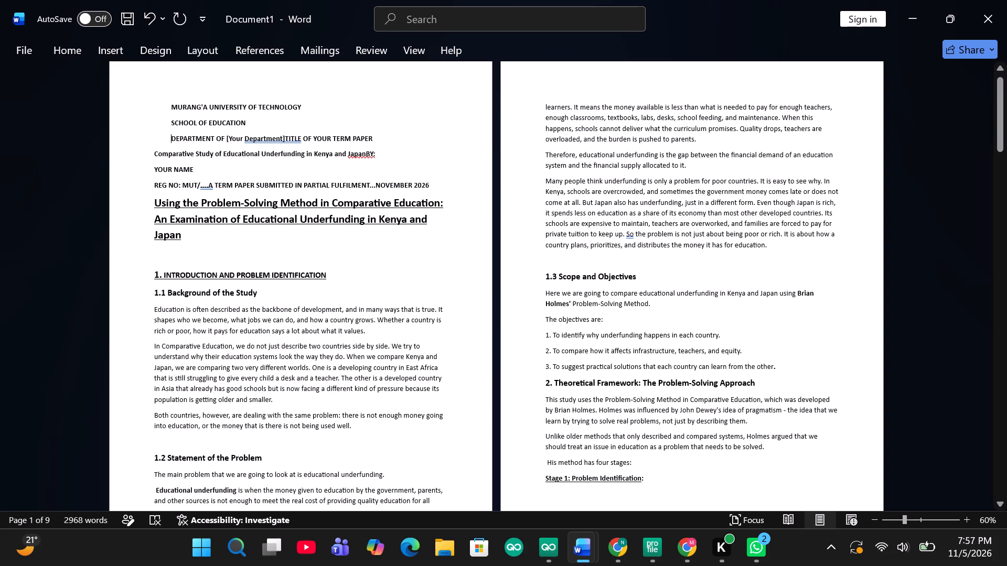
Delete the three pasted lines from Comparative Study of Educational Underfunding through the REG NO line above the paper's title.
{"action": "left_click_drag", "start_coordinate": [434, 184], "coordinate": [370, 188]}
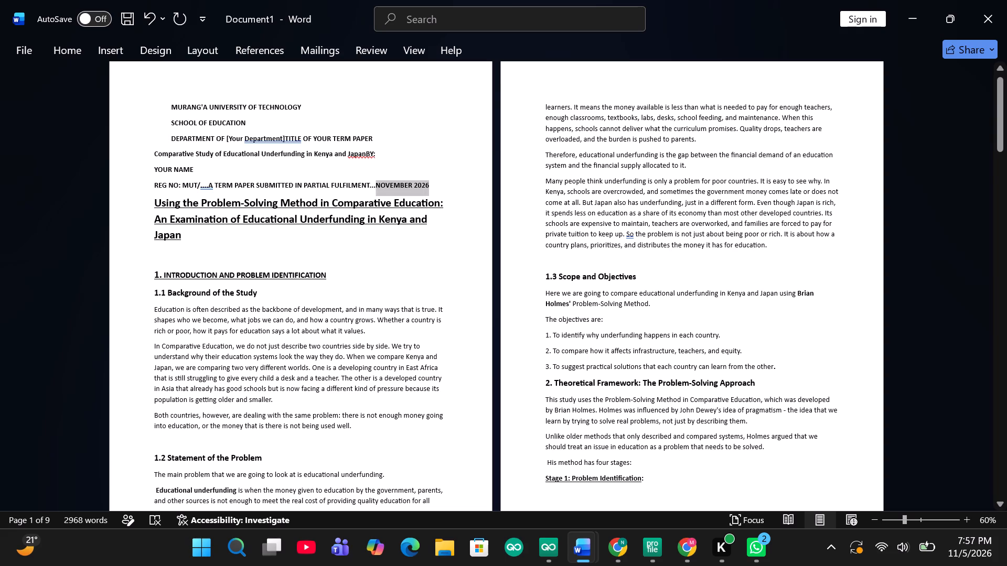
{"action": "left_click_drag", "start_coordinate": [370, 188], "coordinate": [186, 158]}
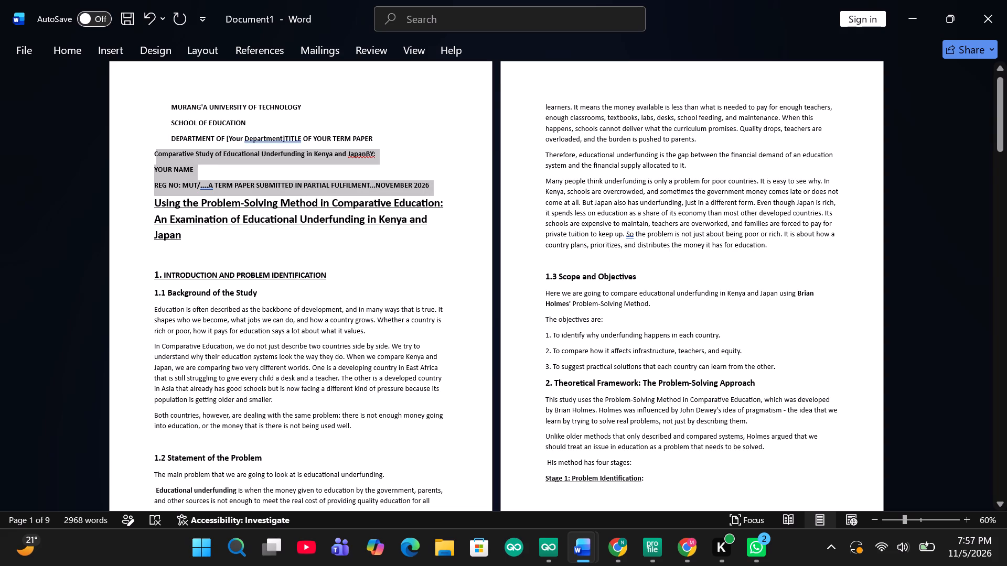
{"action": "left_click_drag", "start_coordinate": [186, 158], "coordinate": [166, 159]}
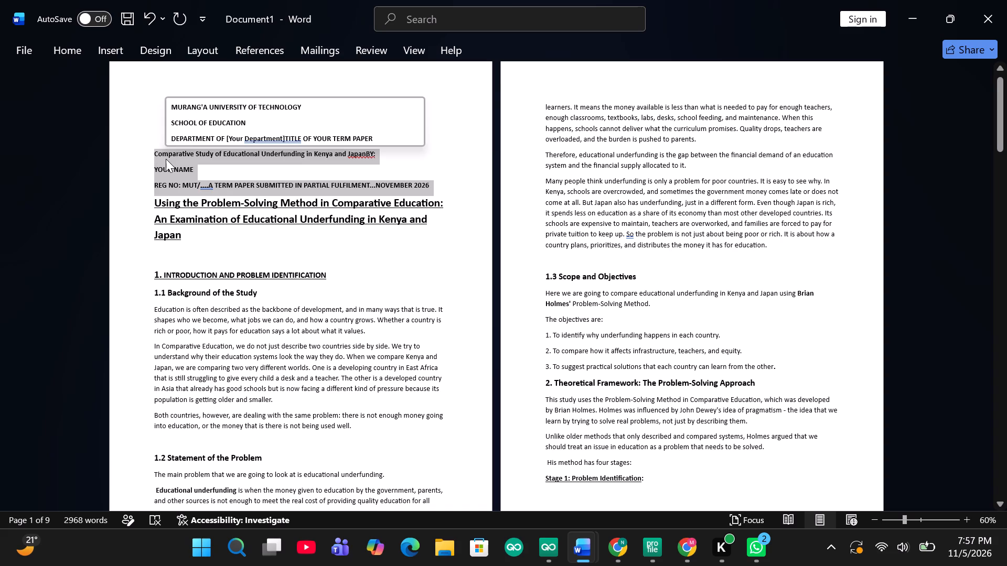
{"action": "key", "text": "BackSpace"}
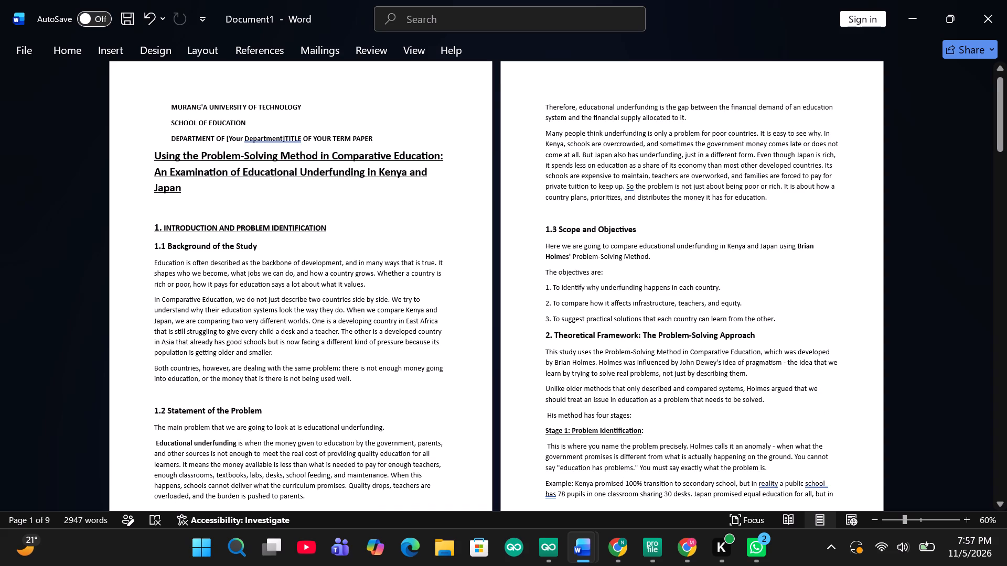
Replace the department placeholder and TITLE OF YOUR TERM PAPER text after DEPARTMENT OF with HUMANITIES.
{"action": "left_click_drag", "start_coordinate": [371, 138], "coordinate": [228, 138]}
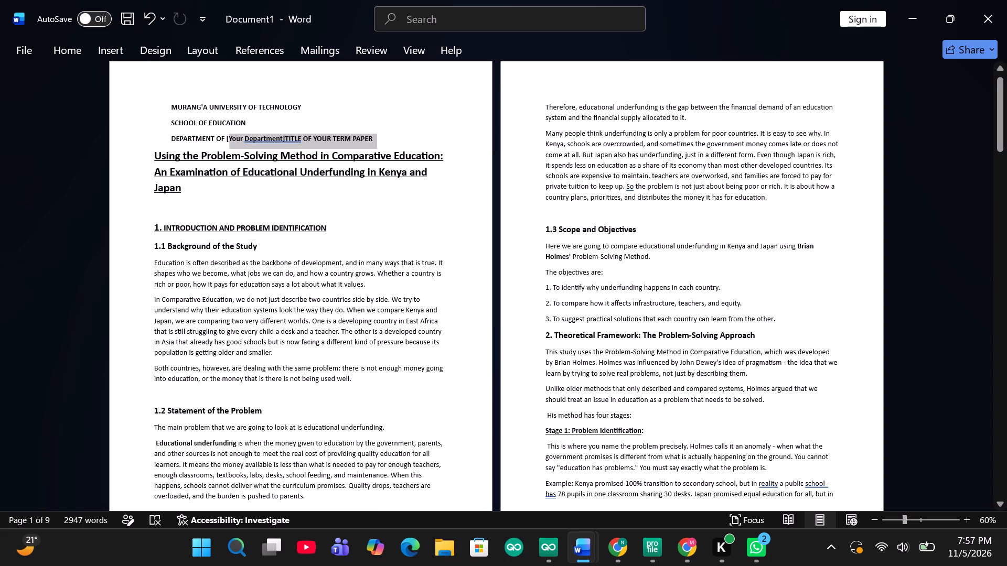
{"action": "left_click_drag", "start_coordinate": [228, 138], "coordinate": [227, 138]}
{"action": "key", "text": "BackSpace"}
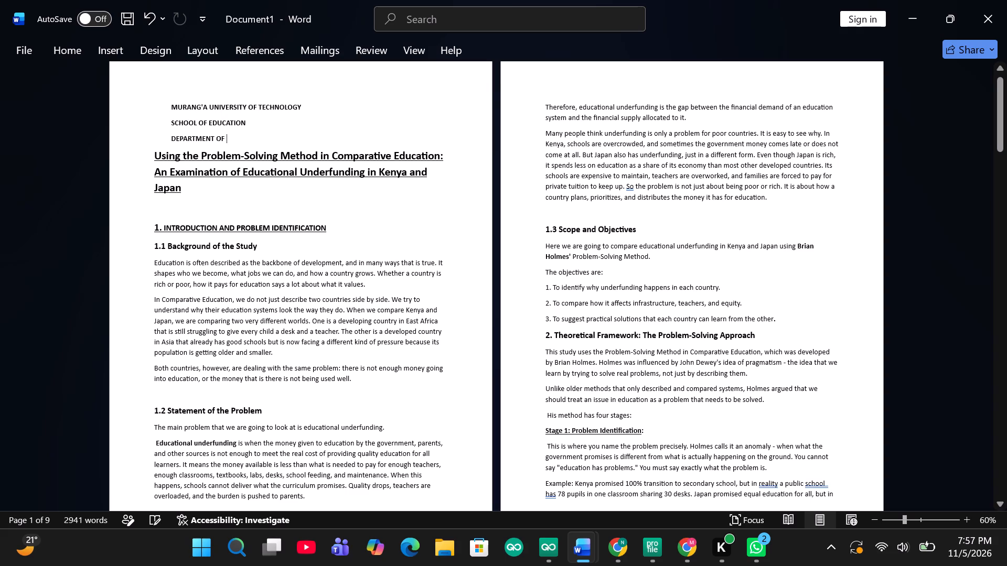
{"action": "key", "text": "h"}
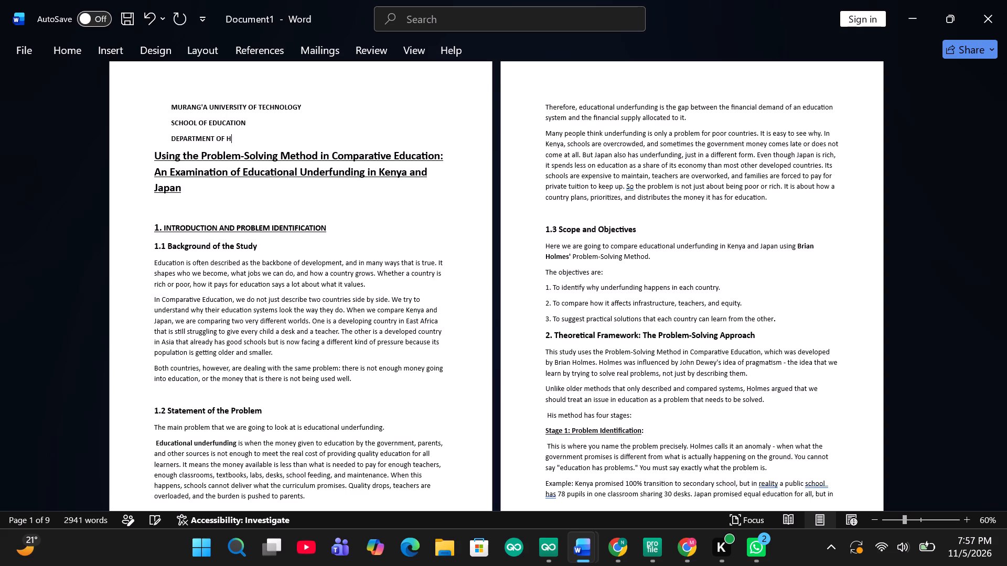
{"action": "type", "text": "UMA"}
{"action": "type", "text": "NITIES"}
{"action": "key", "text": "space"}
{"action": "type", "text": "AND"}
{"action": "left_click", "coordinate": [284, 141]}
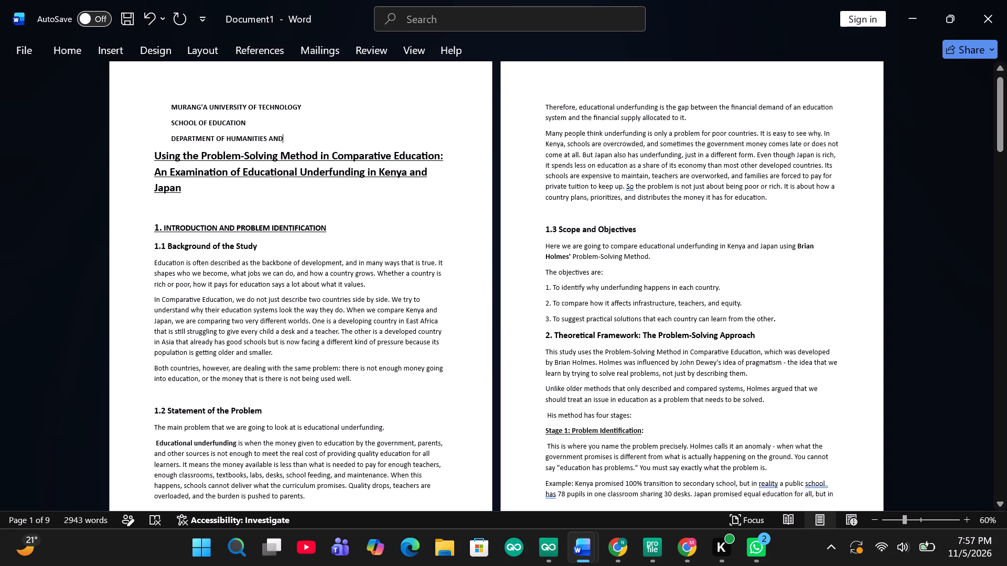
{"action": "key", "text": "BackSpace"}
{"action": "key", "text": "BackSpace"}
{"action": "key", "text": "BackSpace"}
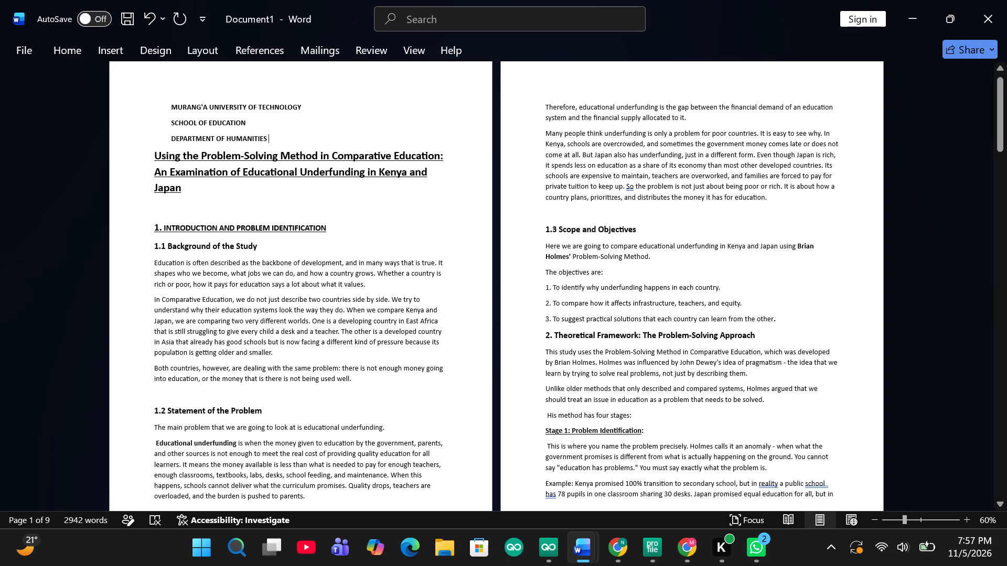
Insert EDDUCATION AND before HUMANITIES in the department heading line.
{"action": "left_click", "coordinate": [225, 140]}
{"action": "type", "text": "EDDUCATION AND"}
Format the university, school and department heading lines as bold and enlarge them to size 16.
{"action": "left_click_drag", "start_coordinate": [165, 105], "coordinate": [313, 135]}
{"action": "left_click", "coordinate": [323, 107]}
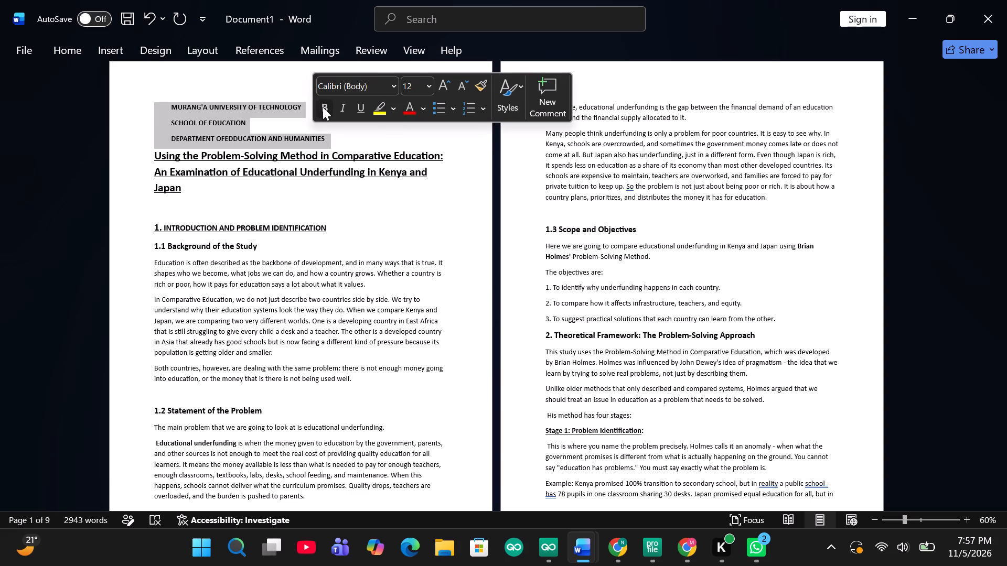
{"action": "left_click", "coordinate": [323, 107]}
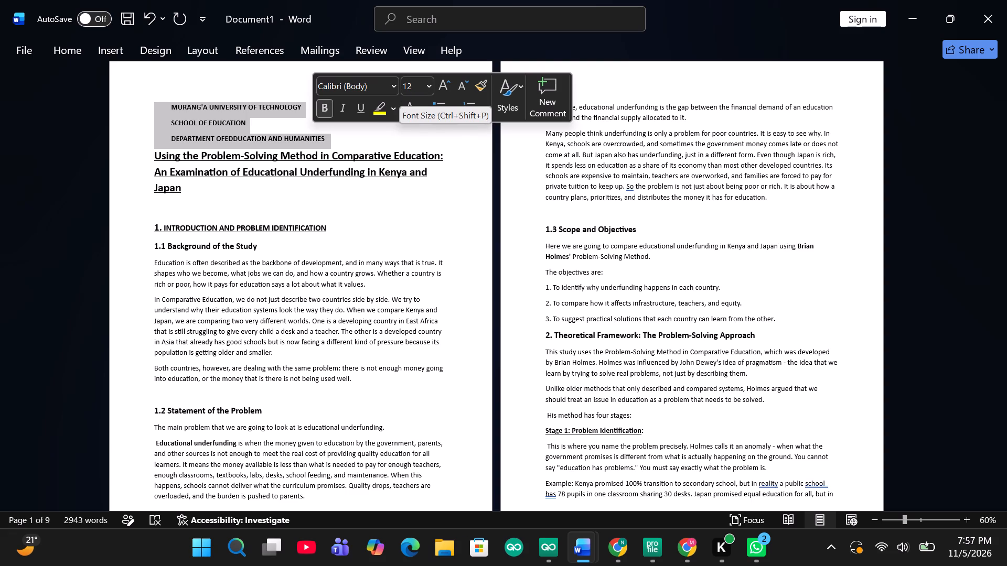
{"action": "left_click", "coordinate": [442, 86]}
{"action": "left_click", "coordinate": [442, 86]}
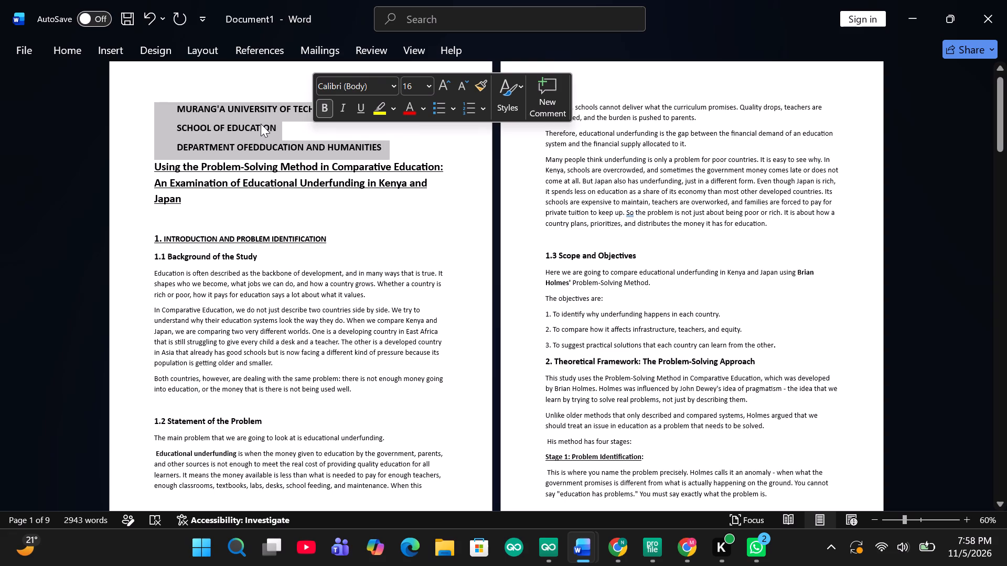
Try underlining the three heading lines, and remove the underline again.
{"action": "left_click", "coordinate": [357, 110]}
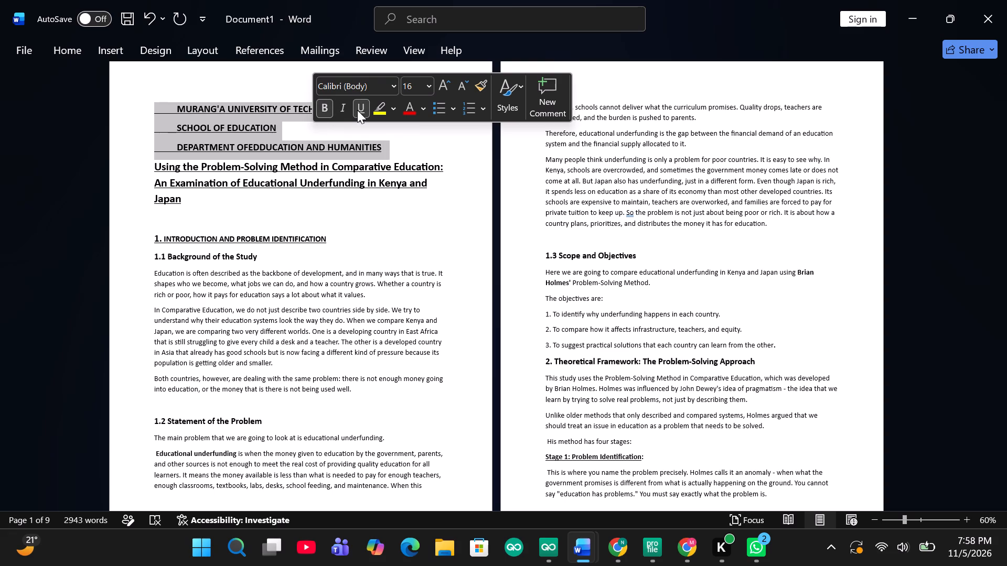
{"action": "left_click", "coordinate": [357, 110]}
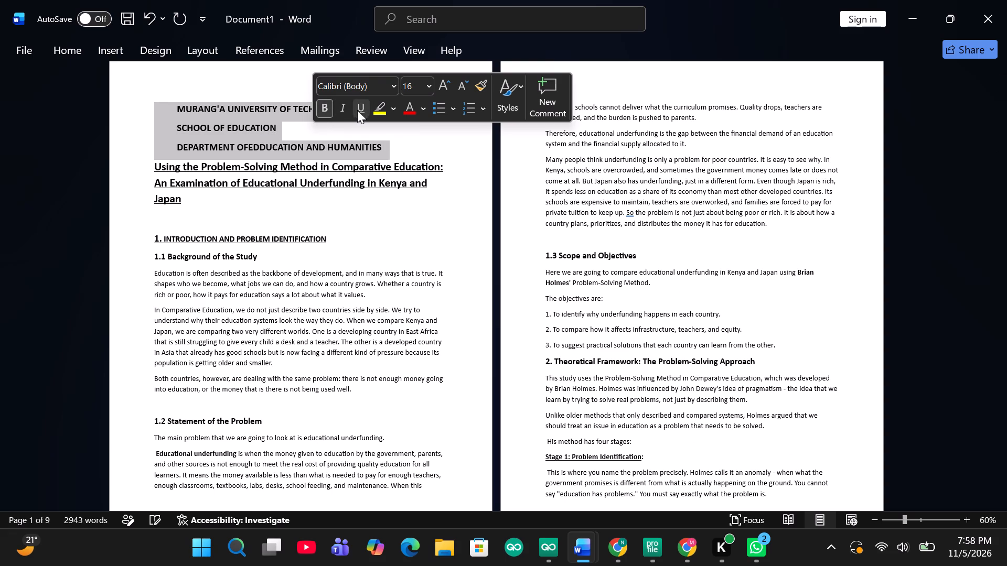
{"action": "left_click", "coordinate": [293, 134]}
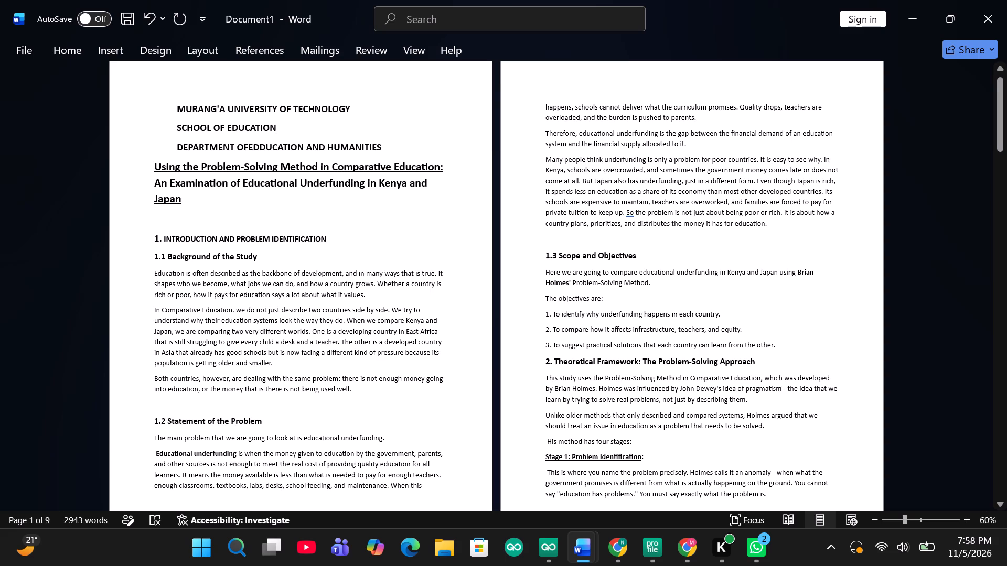
Add the missing space between OF and EDDUCATION in the department line.
{"action": "left_click", "coordinate": [248, 147]}
{"action": "key", "text": "space"}
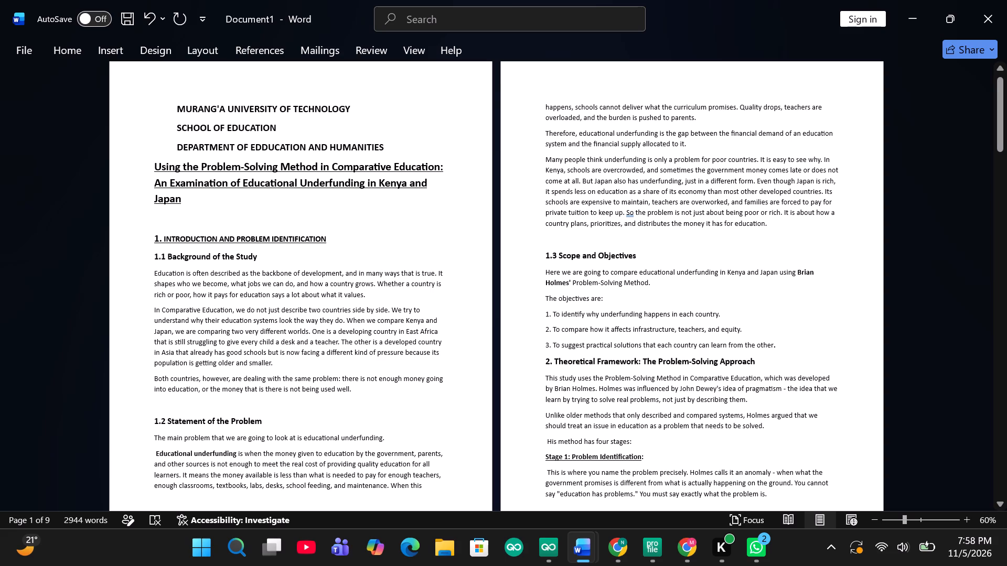
Add a new line reading GROUP : 9 below the department line.
{"action": "left_click", "coordinate": [388, 153]}
{"action": "key", "text": "Return"}
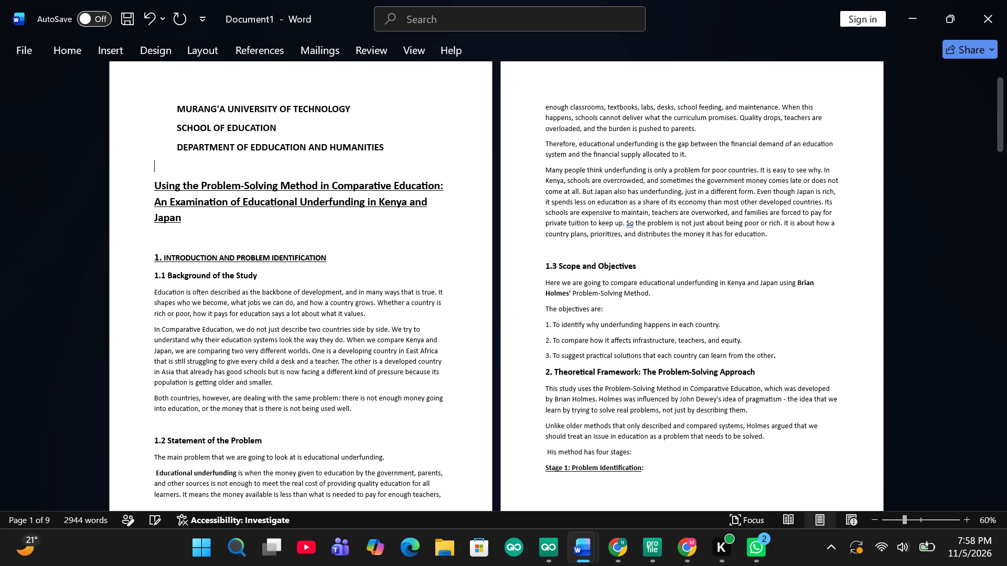
{"action": "key", "text": "g"}
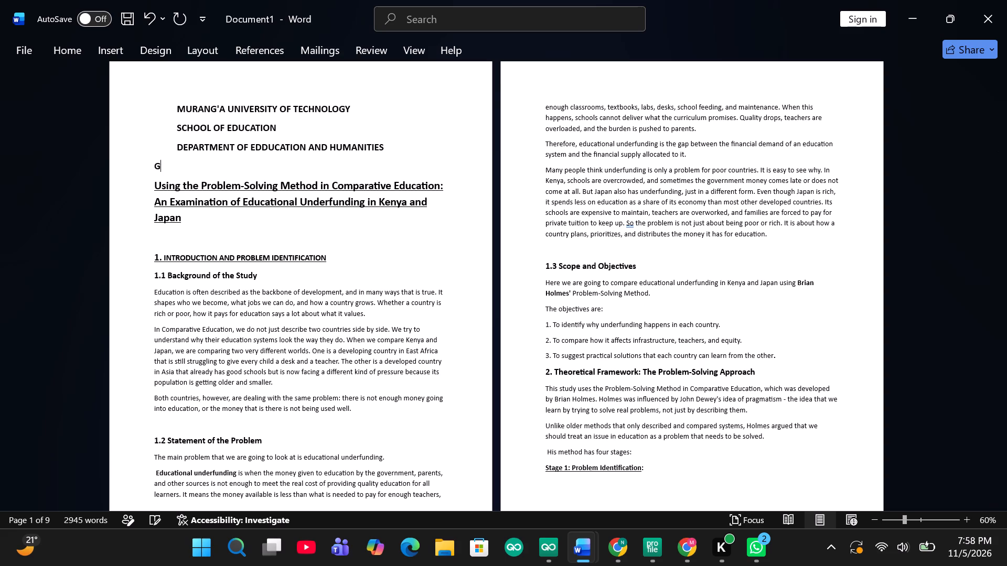
{"action": "type", "text": "ROUP"}
{"action": "key", "text": "space"}
{"action": "key", "text": "shift+colon"}
{"action": "type", "text": "J9"}
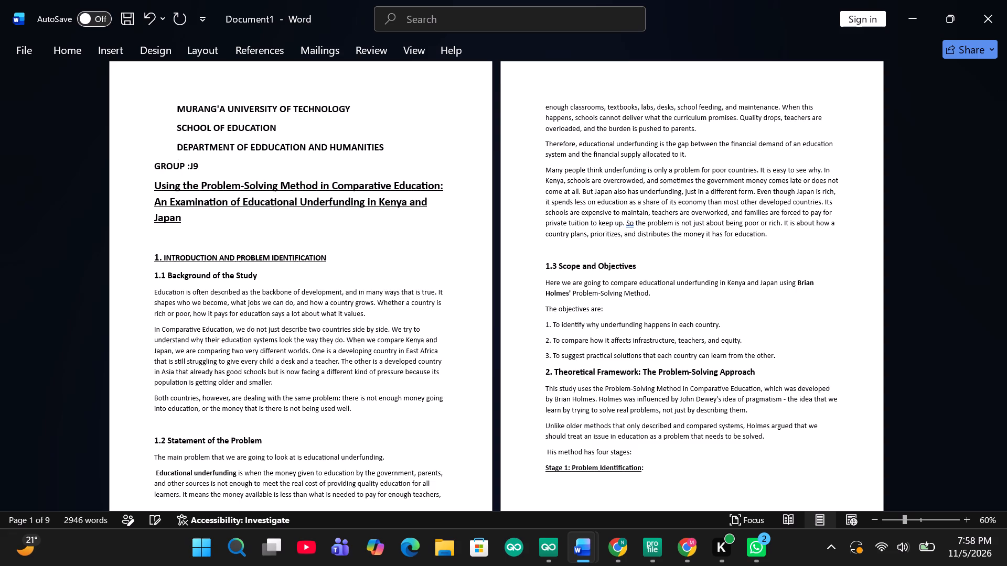
{"action": "key", "text": "BackSpace"}
{"action": "key", "text": "BackSpace"}
{"action": "key", "text": "9"}
{"action": "key", "text": "BackSpace"}
{"action": "key", "text": "space"}
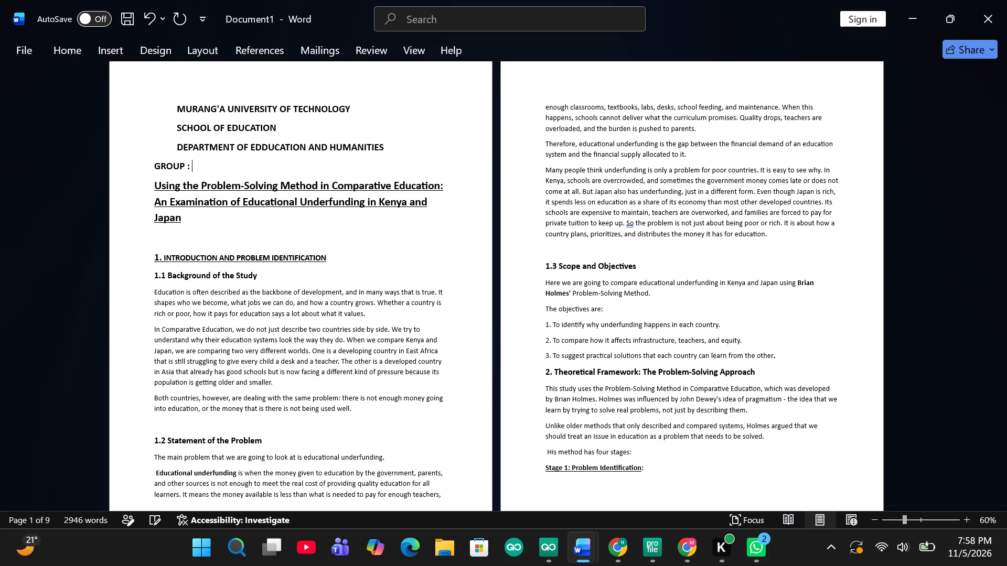
{"action": "key", "text": "9"}
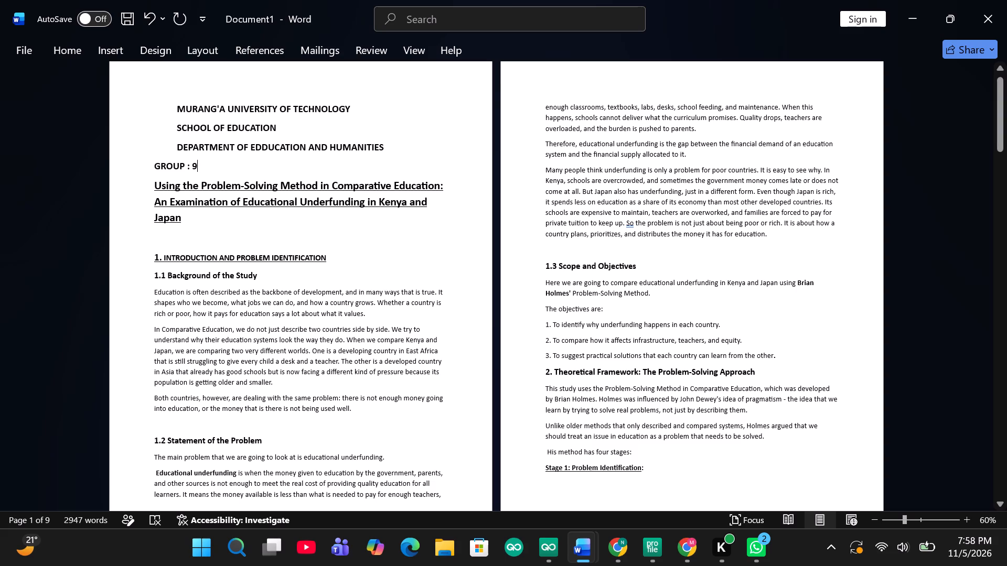
Indent the GROUP : 9 line by fourteen spaces.
{"action": "left_click", "coordinate": [151, 167]}
{"action": "key", "text": "space"}
{"action": "key", "text": "space"}
{"action": "key", "text": "space"}
{"action": "key", "text": "space"}
{"action": "key", "text": "space"}
{"action": "key", "text": "space"}
{"action": "key", "text": "space"}
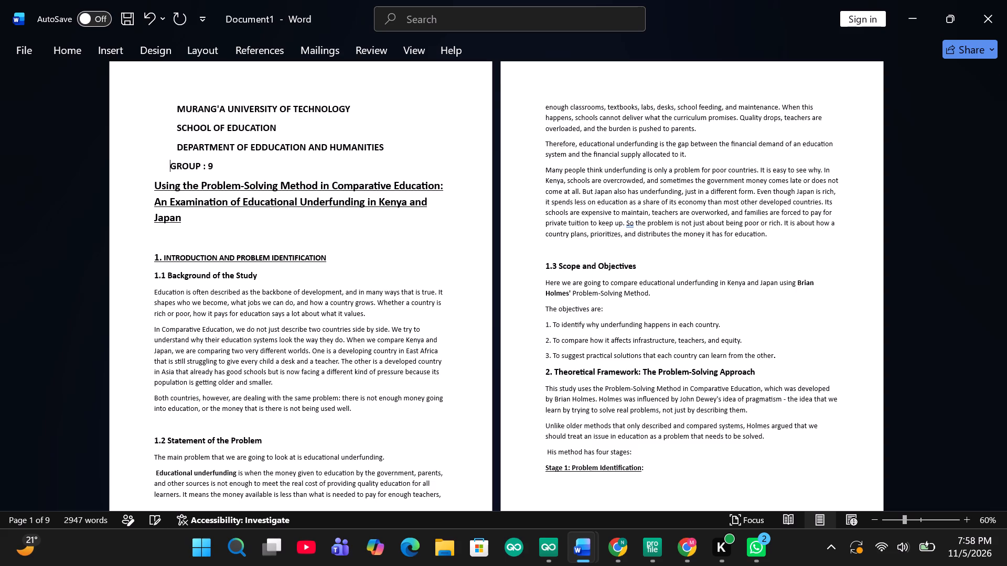
{"action": "key", "text": "space"}
{"action": "key", "text": "space"}
{"action": "key", "text": "space"}
{"action": "key", "text": "space"}
{"action": "key", "text": "space"}
{"action": "key", "text": "space"}
{"action": "key", "text": "space"}
Start a new line below GROUP : 9 with the label NAME.
{"action": "left_click", "coordinate": [238, 165]}
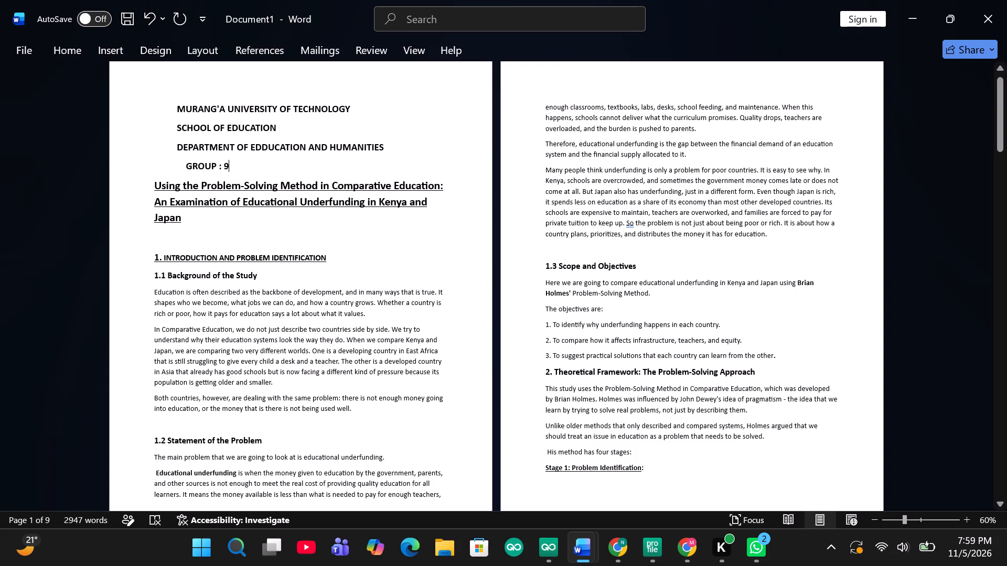
{"action": "key", "text": "Return"}
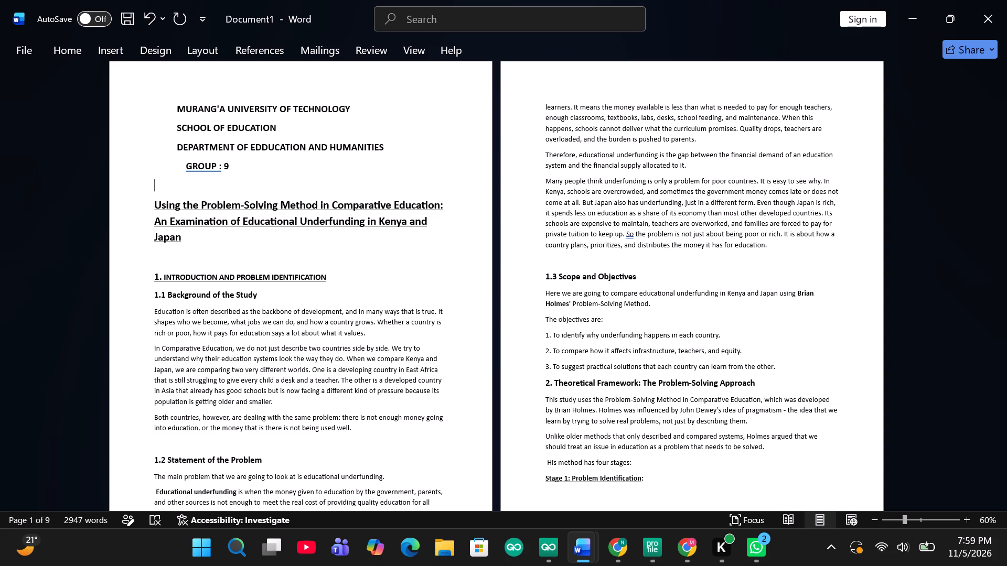
{"action": "key", "text": "n"}
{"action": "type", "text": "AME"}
Add the label REG NO after a wide gap on the NAME line and start a new line below.
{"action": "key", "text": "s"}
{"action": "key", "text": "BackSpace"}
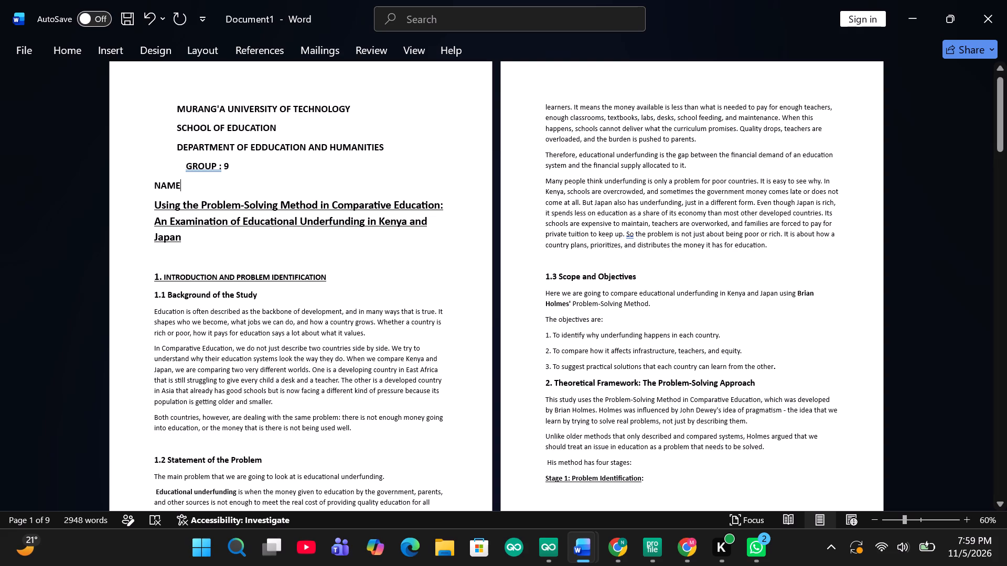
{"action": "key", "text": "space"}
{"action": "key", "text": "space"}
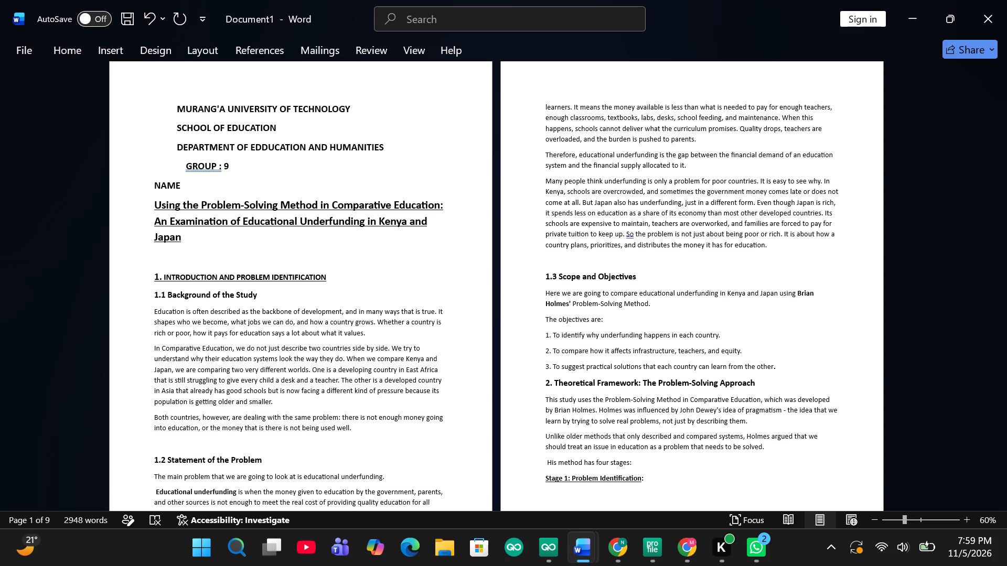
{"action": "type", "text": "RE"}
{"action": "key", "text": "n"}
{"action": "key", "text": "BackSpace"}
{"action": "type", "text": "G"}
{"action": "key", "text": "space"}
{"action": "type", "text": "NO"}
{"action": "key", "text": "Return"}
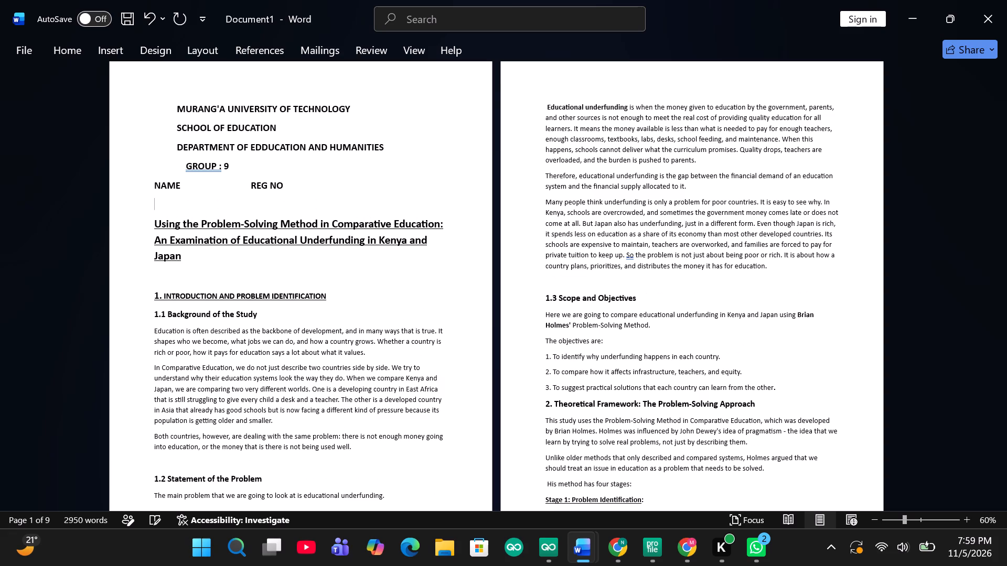
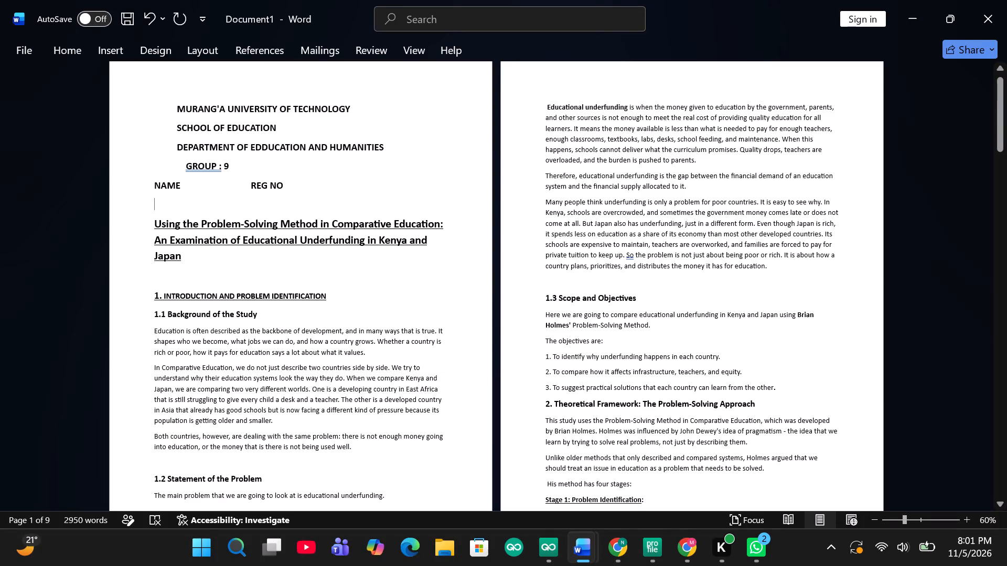
Paste the first member's numbered name and registration number on the empty line below the NAME and REG NO headings.
{"action": "key", "text": "ctrl+v"}
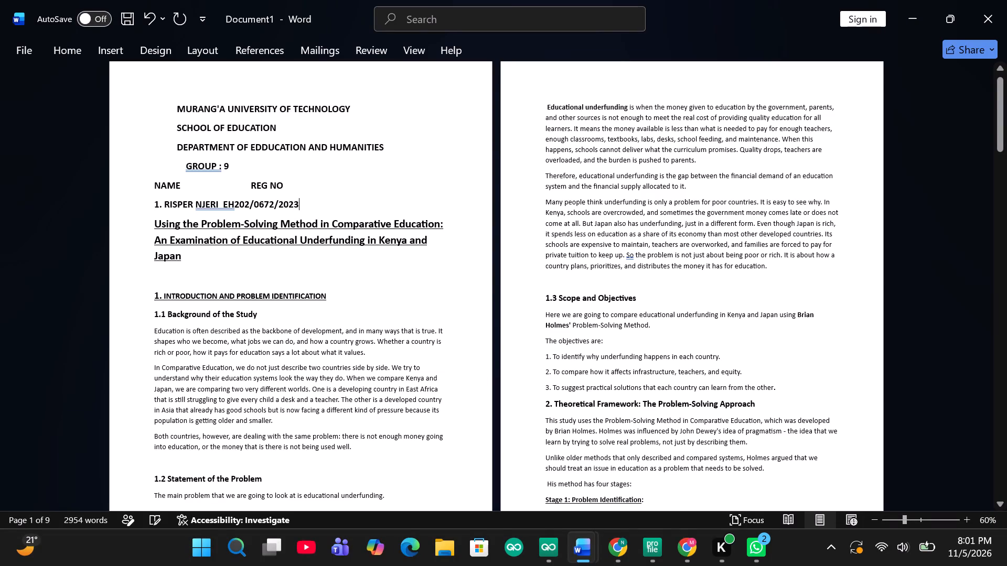
Insert nine spaces between the first member's name and registration number to shift the number towards the REG NO column.
{"action": "left_click", "coordinate": [220, 201]}
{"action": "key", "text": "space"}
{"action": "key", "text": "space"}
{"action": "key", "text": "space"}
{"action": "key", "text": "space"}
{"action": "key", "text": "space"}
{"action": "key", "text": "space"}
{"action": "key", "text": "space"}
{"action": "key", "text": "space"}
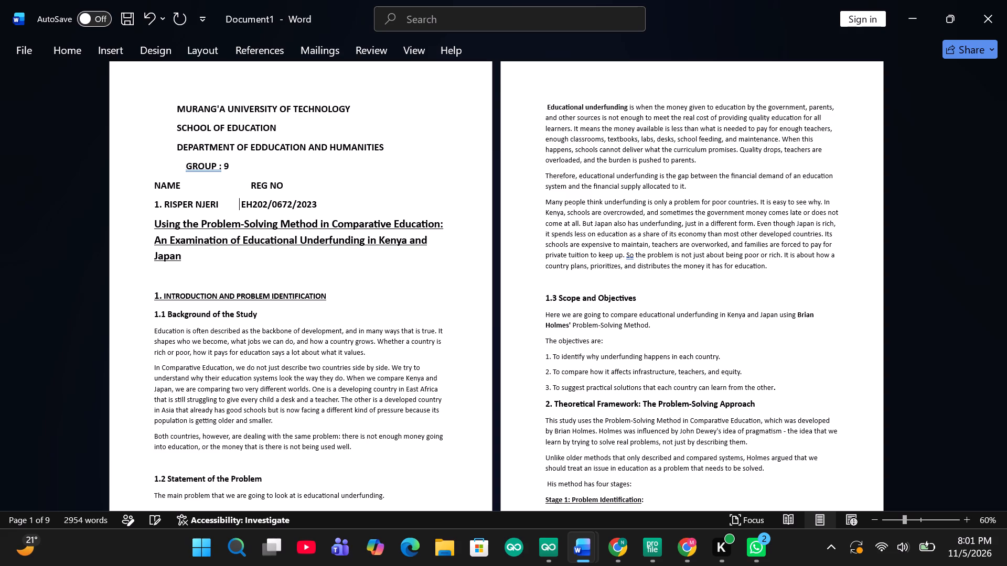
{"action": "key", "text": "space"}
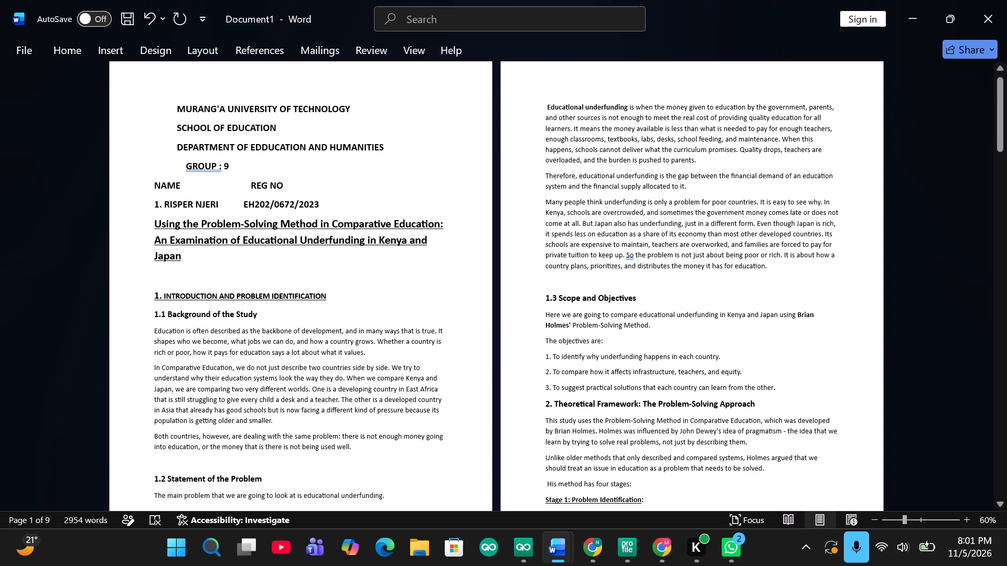
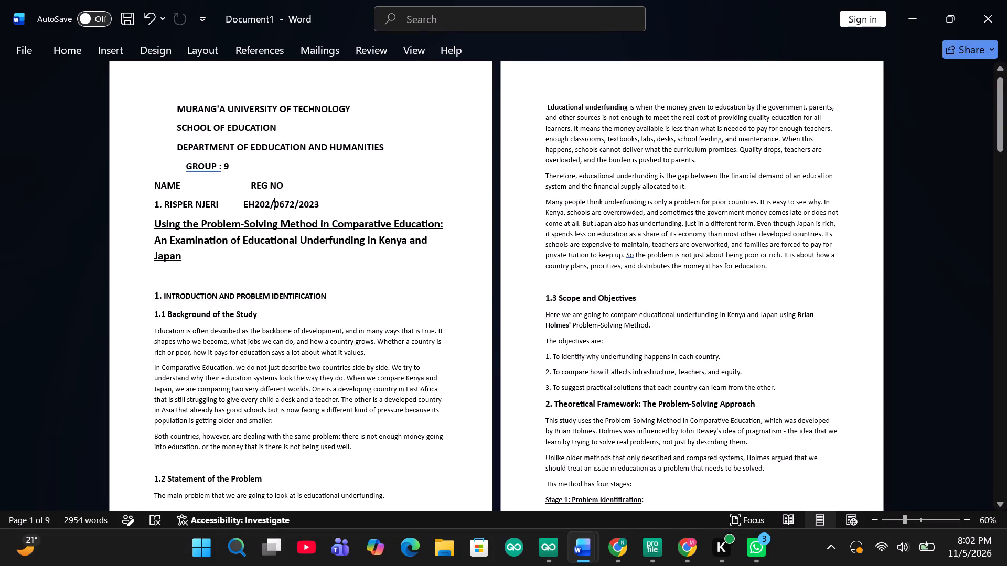
Change the digit just before the first slash in the first student's registration number to 1.
{"action": "left_click", "coordinate": [270, 202]}
{"action": "key", "text": "BackSpace"}
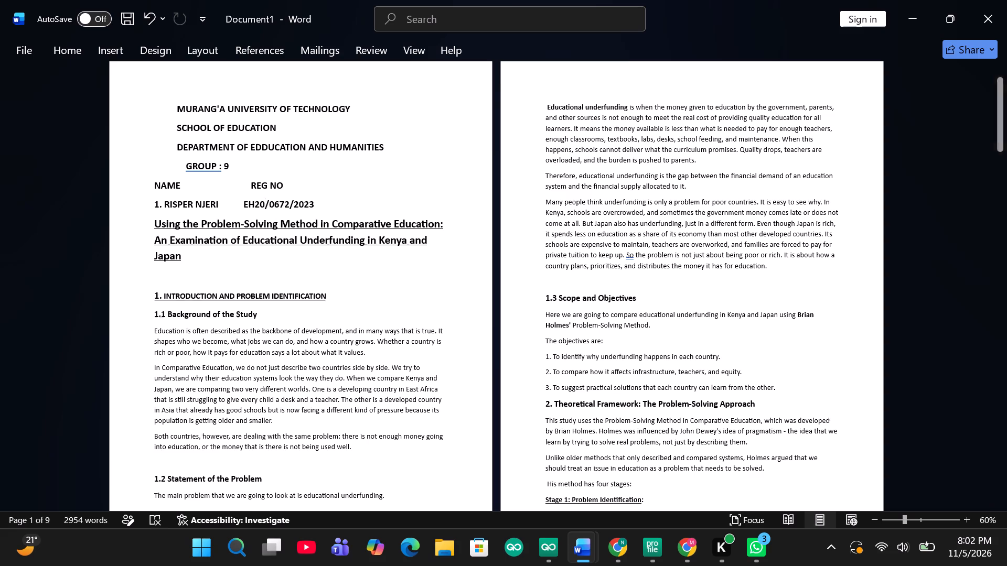
{"action": "key", "text": "1"}
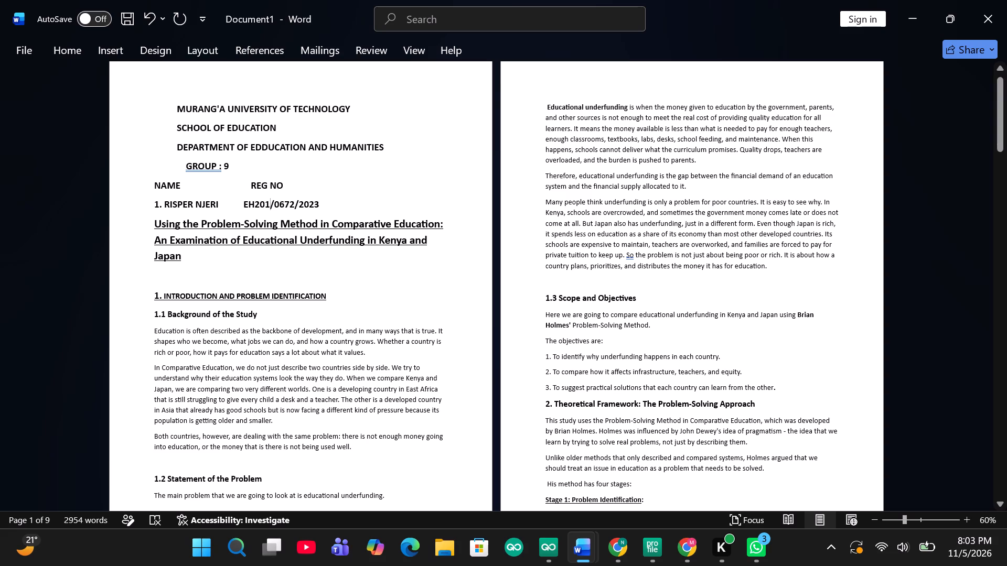
Insert two extra spaces before the first student's registration number to move it closer under the REG NO heading.
{"action": "left_click", "coordinate": [235, 203]}
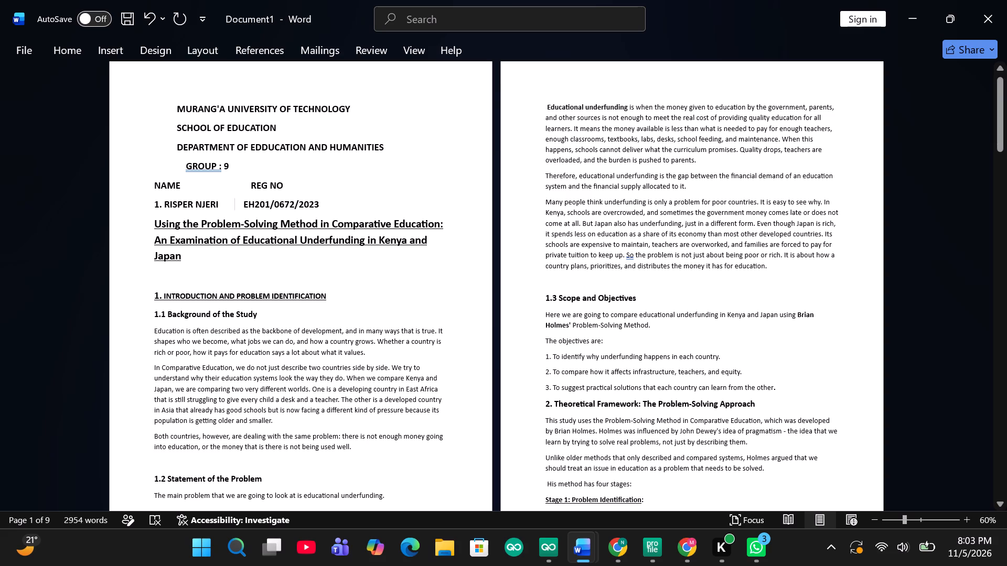
{"action": "left_click", "coordinate": [241, 203]}
{"action": "key", "text": "space"}
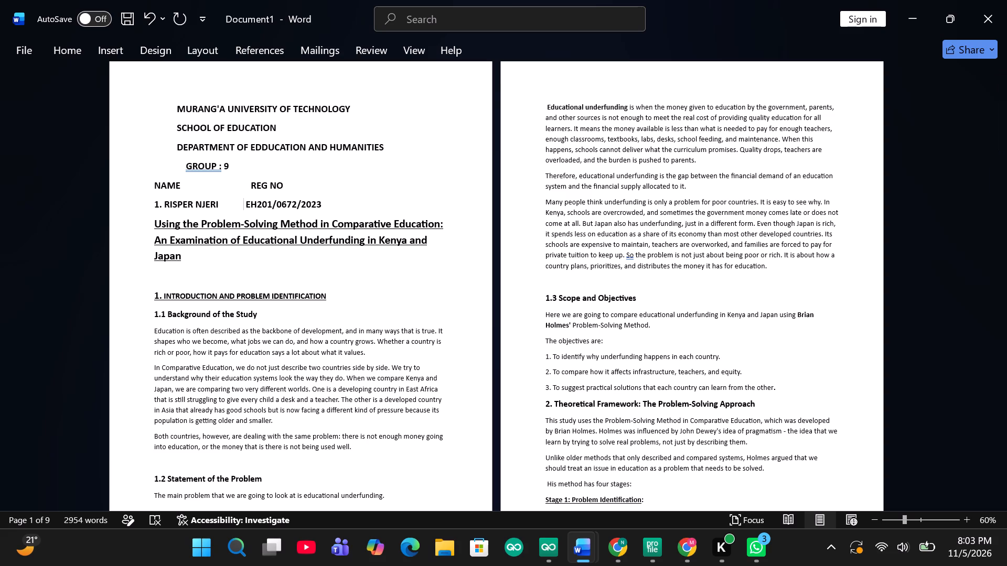
{"action": "key", "text": "space"}
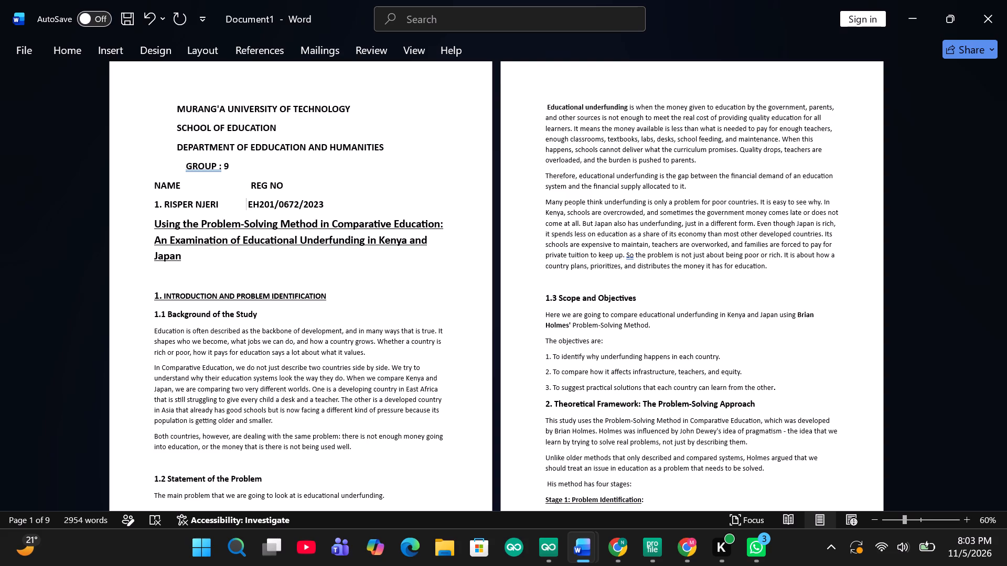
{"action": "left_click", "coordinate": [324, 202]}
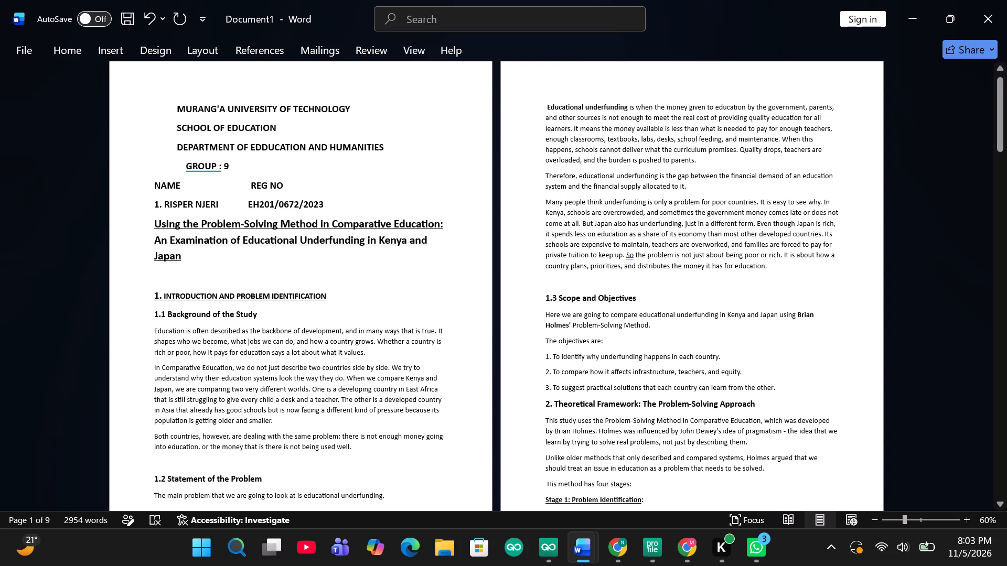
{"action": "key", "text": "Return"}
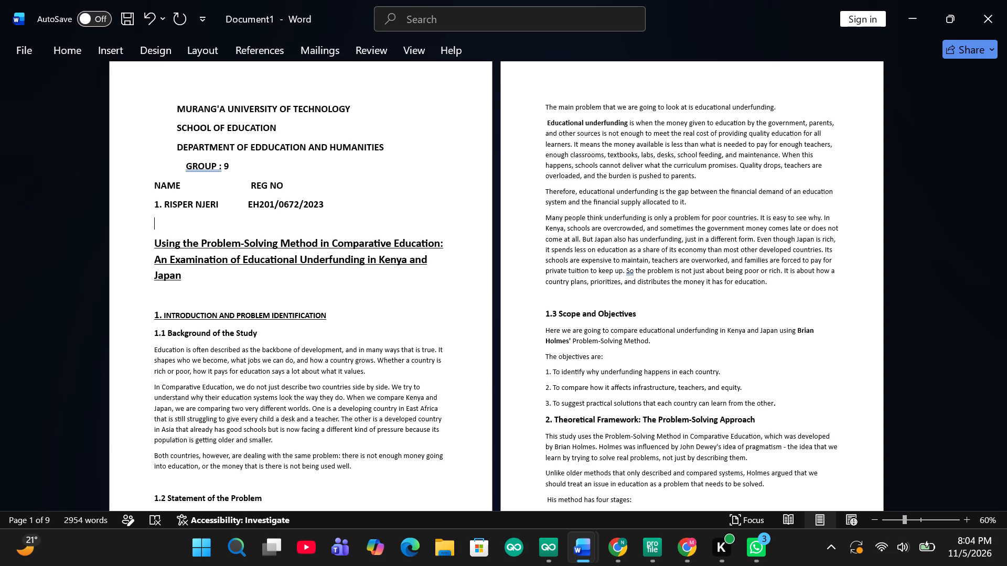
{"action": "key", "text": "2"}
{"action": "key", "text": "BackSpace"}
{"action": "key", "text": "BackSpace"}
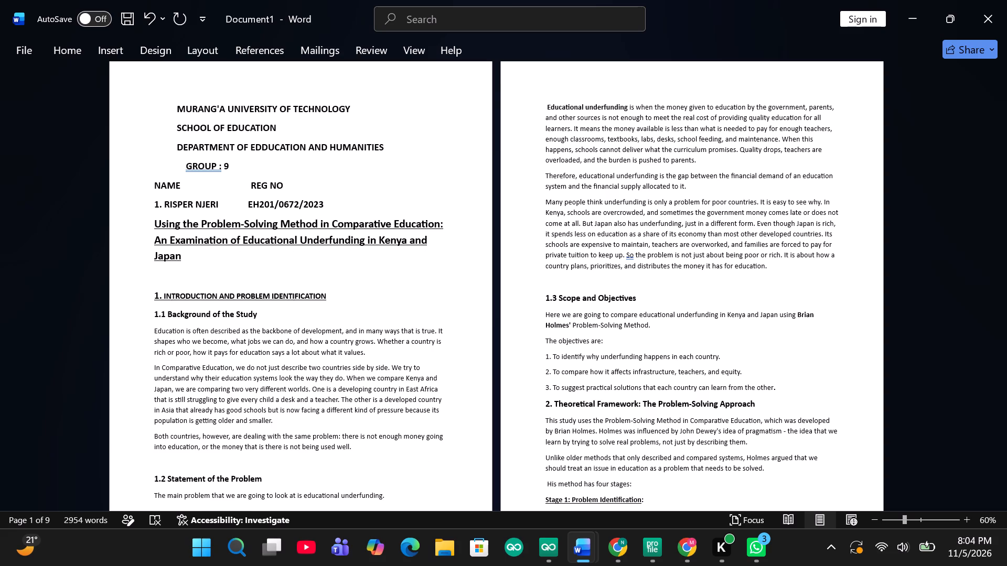
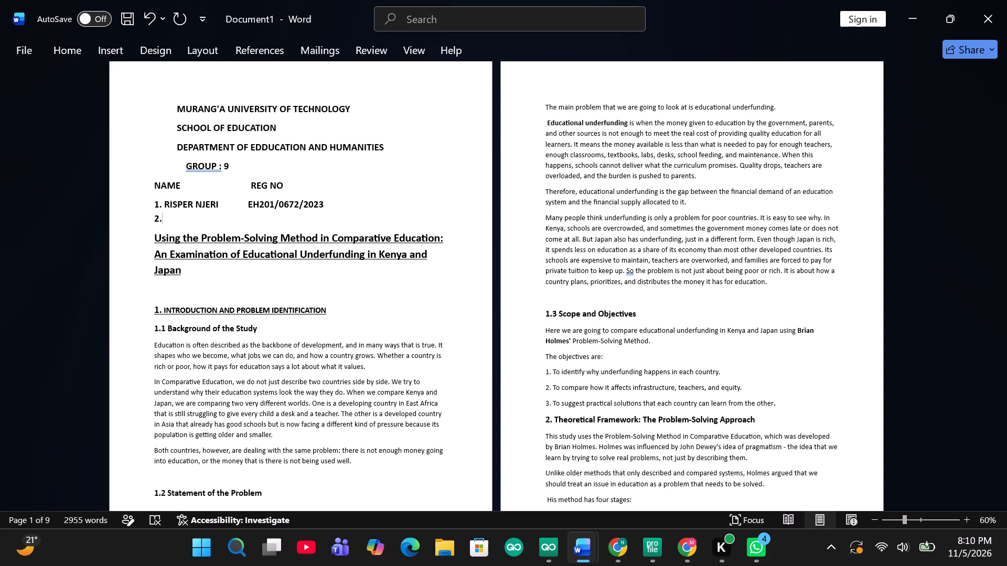
Paste the copied group member list after the number 2. in the member list.
{"action": "key", "text": "space"}
{"action": "key", "text": "ctrl+v"}
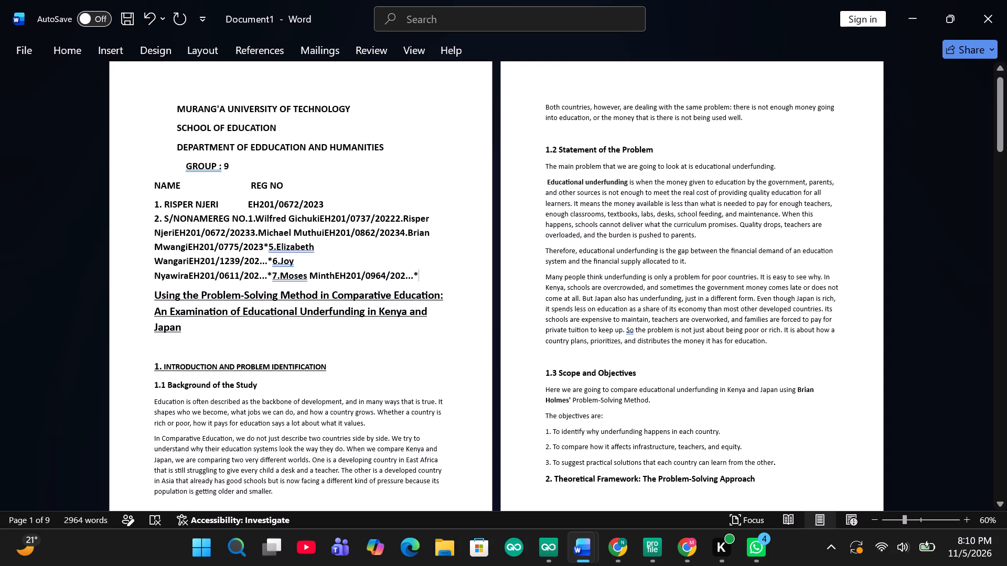
Delete the pasted column headings and the serial number 1 in front of the second member's name.
{"action": "left_click", "coordinate": [253, 217]}
{"action": "key", "text": "BackSpace"}
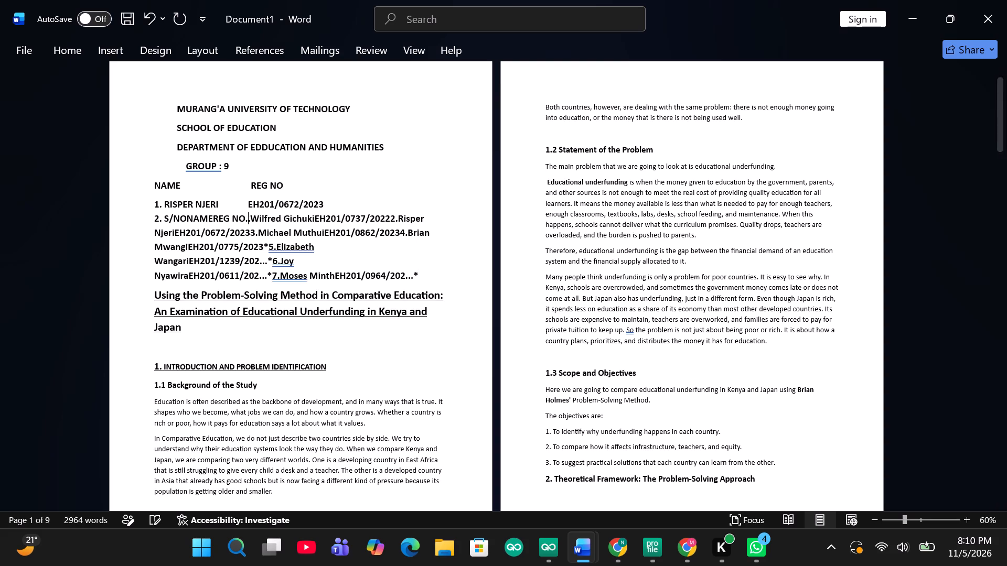
{"action": "key", "text": "BackSpace"}
{"action": "key", "text": "BackSpace"}
{"action": "key", "text": "BackSpace"}
{"action": "key", "text": "BackSpace"}
{"action": "key", "text": "BackSpace"}
{"action": "key", "text": "BackSpace"}
{"action": "key", "text": "BackSpace"}
{"action": "key", "text": "BackSpace"}
{"action": "key", "text": "BackSpace"}
{"action": "key", "text": "BackSpace"}
{"action": "key", "text": "BackSpace"}
{"action": "key", "text": "BackSpace"}
{"action": "key", "text": "BackSpace"}
{"action": "key", "text": "BackSpace"}
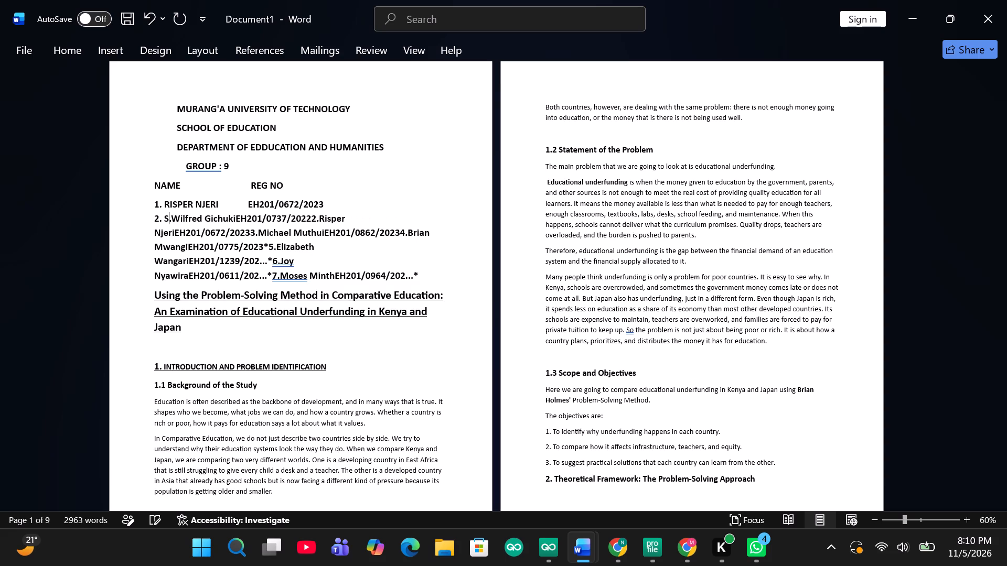
{"action": "key", "text": "BackSpace"}
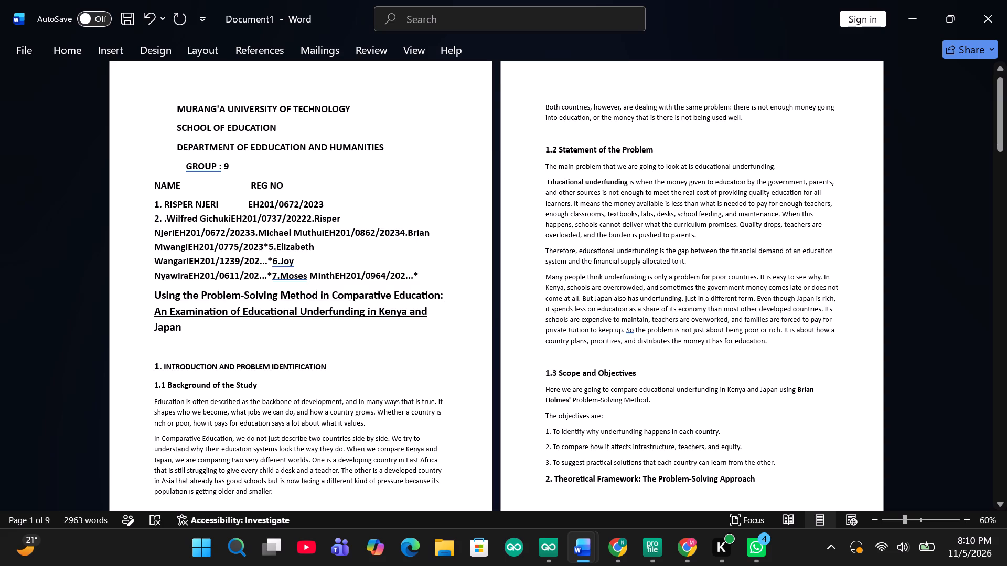
Insert seven spaces between the second member's name and registration number to separate them into columns.
{"action": "left_click", "coordinate": [231, 219]}
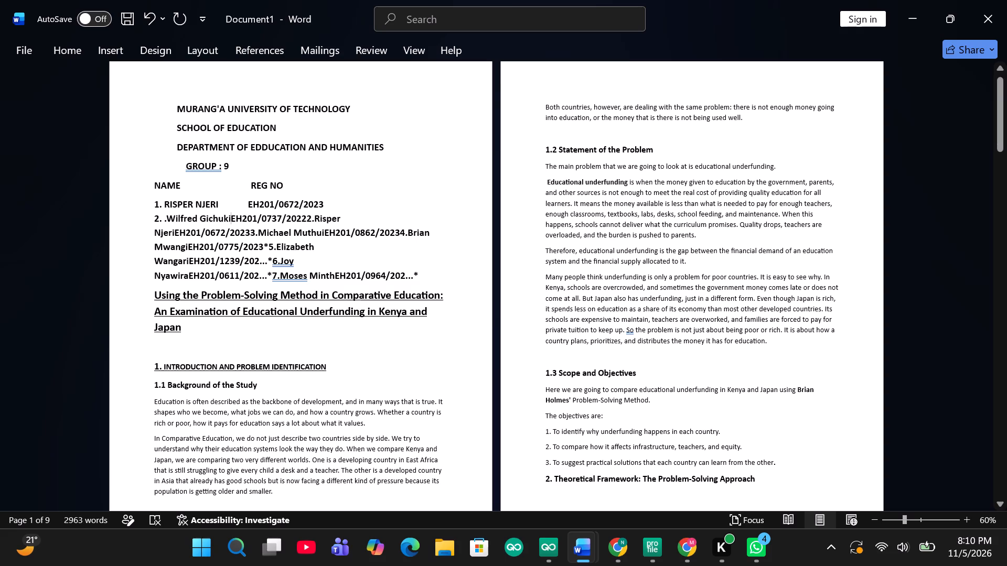
{"action": "key", "text": "space"}
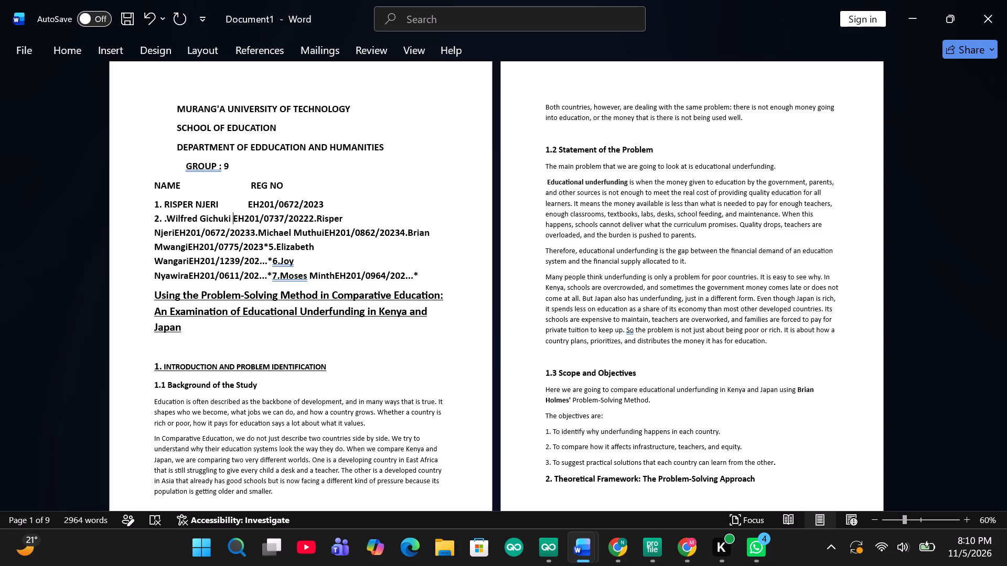
{"action": "key", "text": "space"}
{"action": "key", "text": "space"}
{"action": "key", "text": "space"}
{"action": "key", "text": "space"}
{"action": "key", "text": "space"}
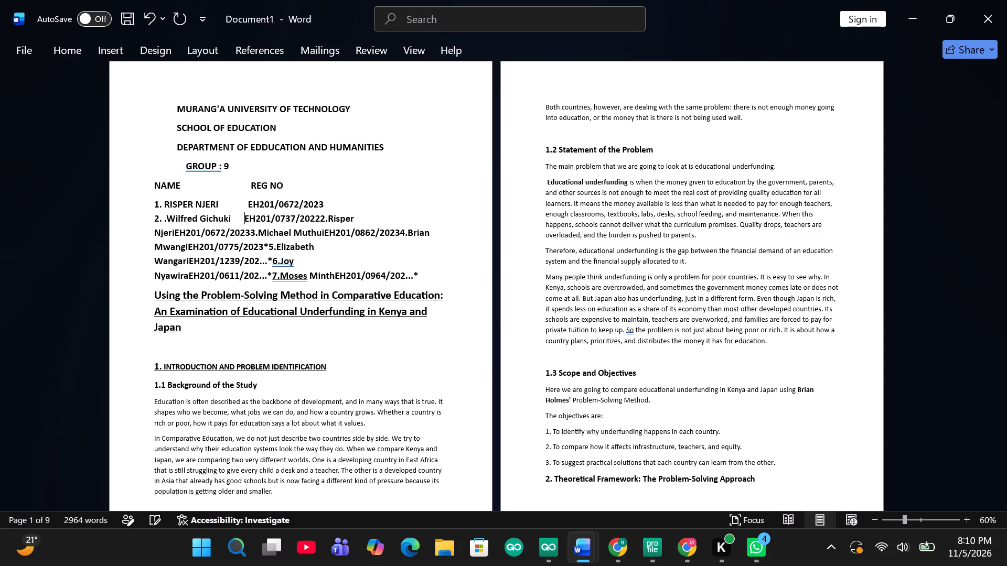
{"action": "key", "text": "space"}
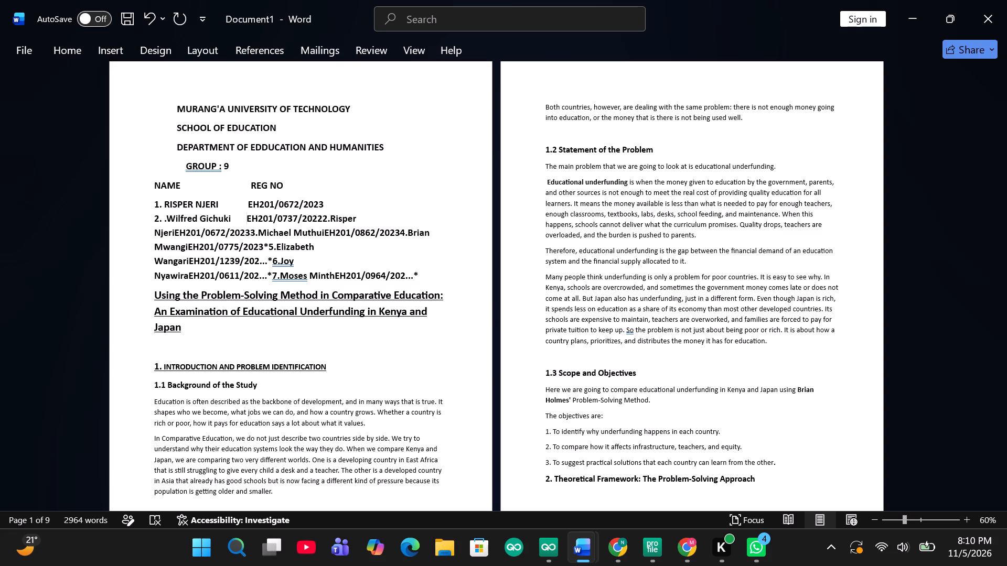
Remove the stray period in front of the second member's name.
{"action": "left_click", "coordinate": [168, 220]}
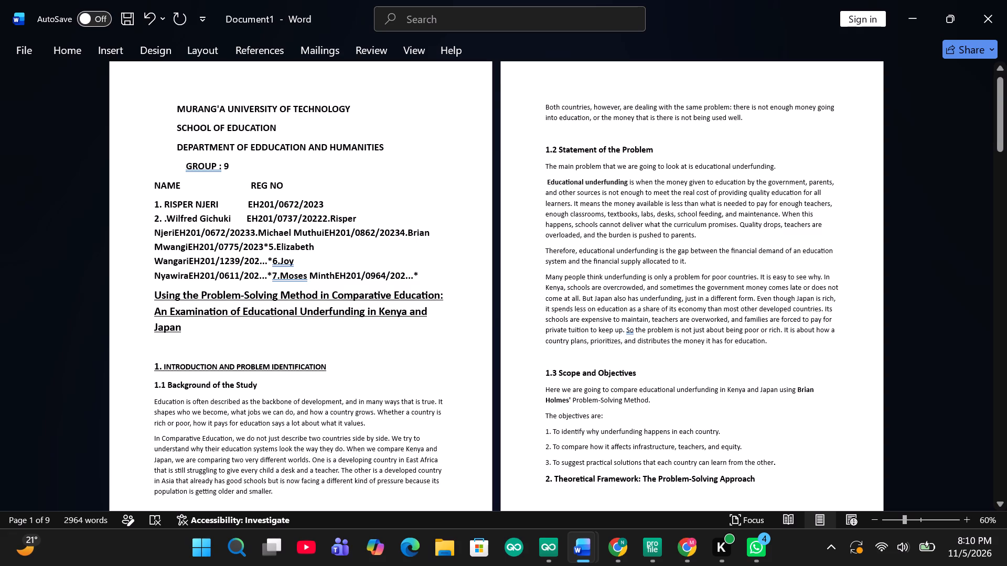
{"action": "key", "text": "BackSpace"}
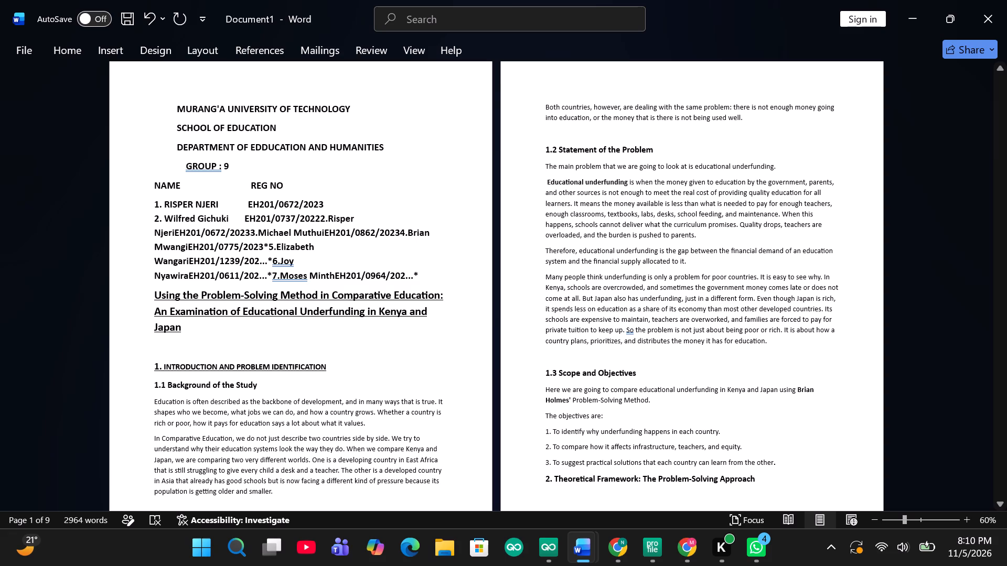
Delete the period and the repeated first name that follow the second member's registration number.
{"action": "left_click", "coordinate": [356, 220]}
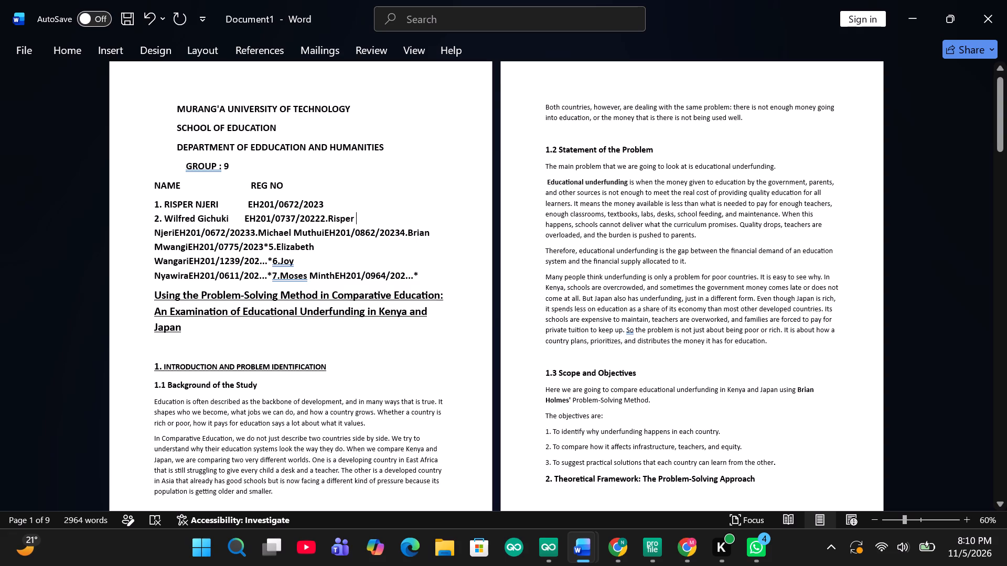
{"action": "key", "text": "BackSpace"}
{"action": "key", "text": "BackSpace"}
{"action": "key", "text": "BackSpace"}
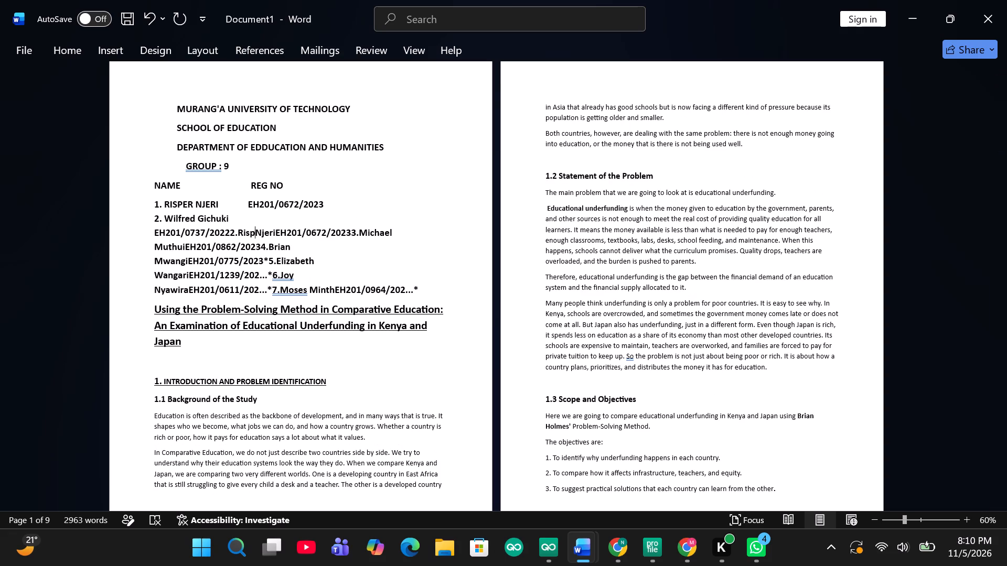
{"action": "key", "text": "BackSpace"}
{"action": "key", "text": "BackSpace"}
{"action": "key", "text": "BackSpace"}
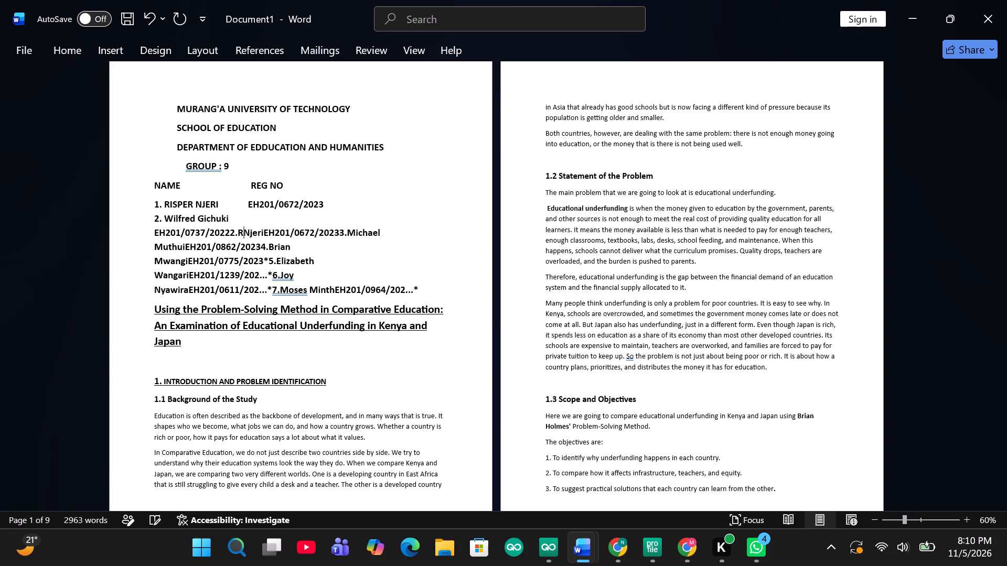
{"action": "key", "text": "BackSpace"}
{"action": "key", "text": "BackSpace"}
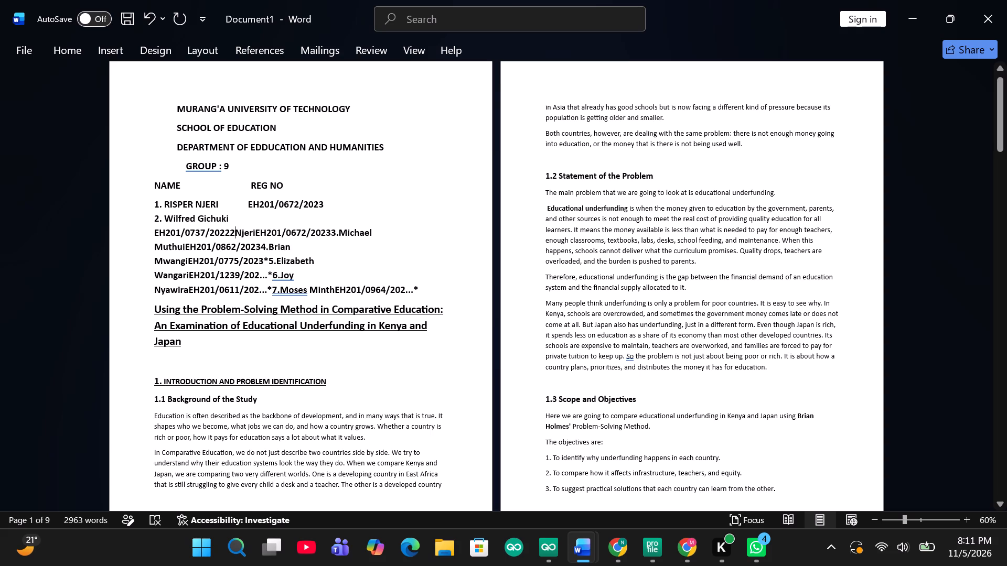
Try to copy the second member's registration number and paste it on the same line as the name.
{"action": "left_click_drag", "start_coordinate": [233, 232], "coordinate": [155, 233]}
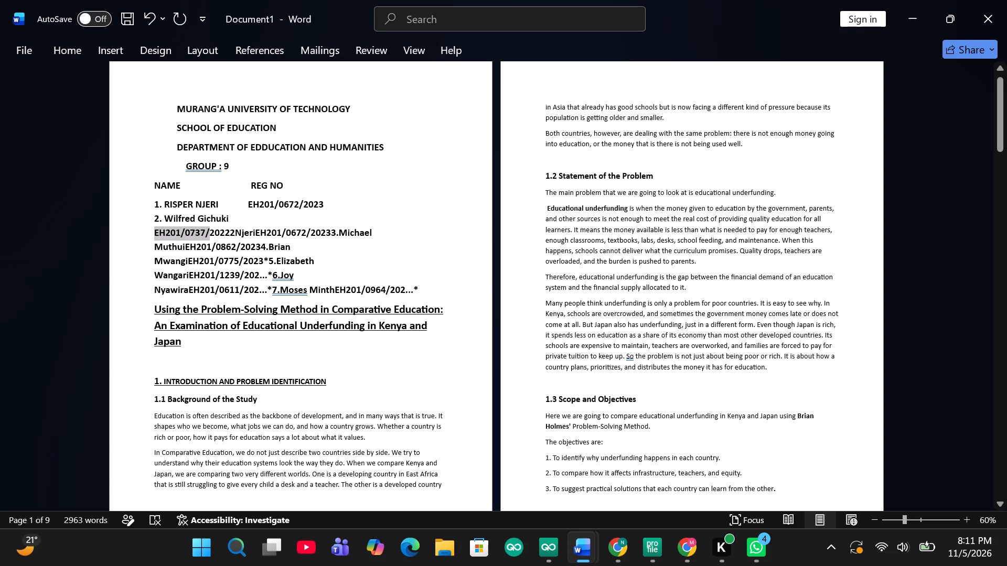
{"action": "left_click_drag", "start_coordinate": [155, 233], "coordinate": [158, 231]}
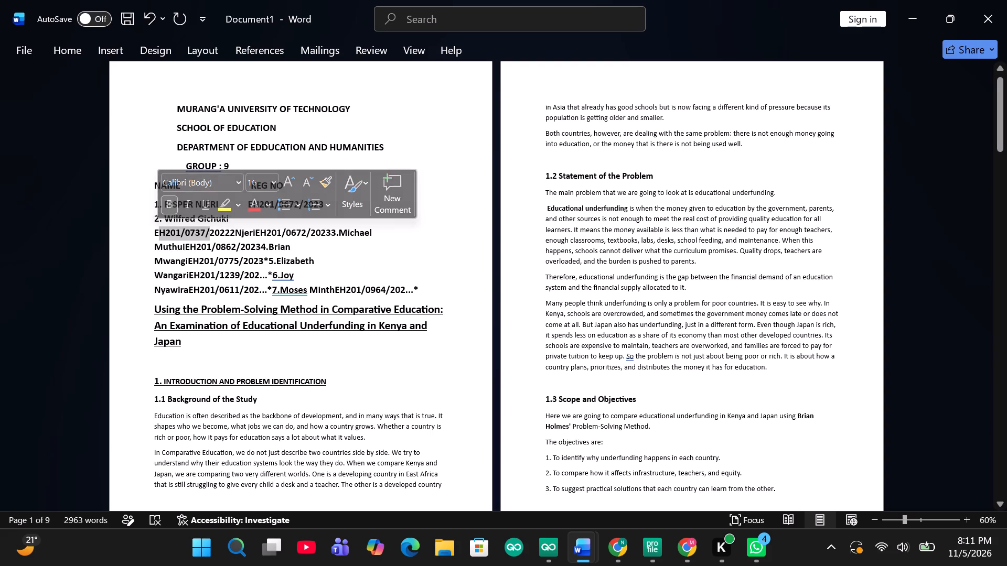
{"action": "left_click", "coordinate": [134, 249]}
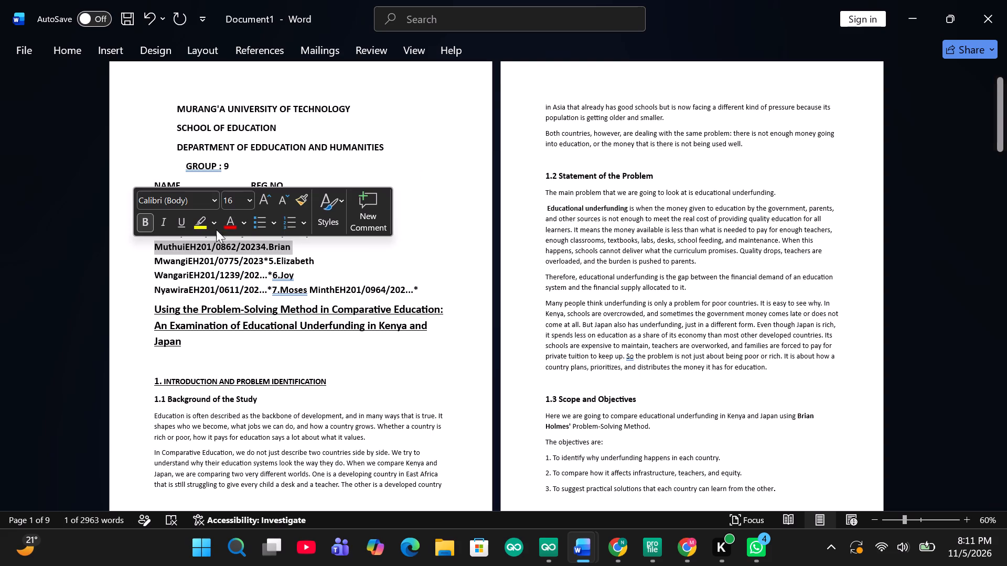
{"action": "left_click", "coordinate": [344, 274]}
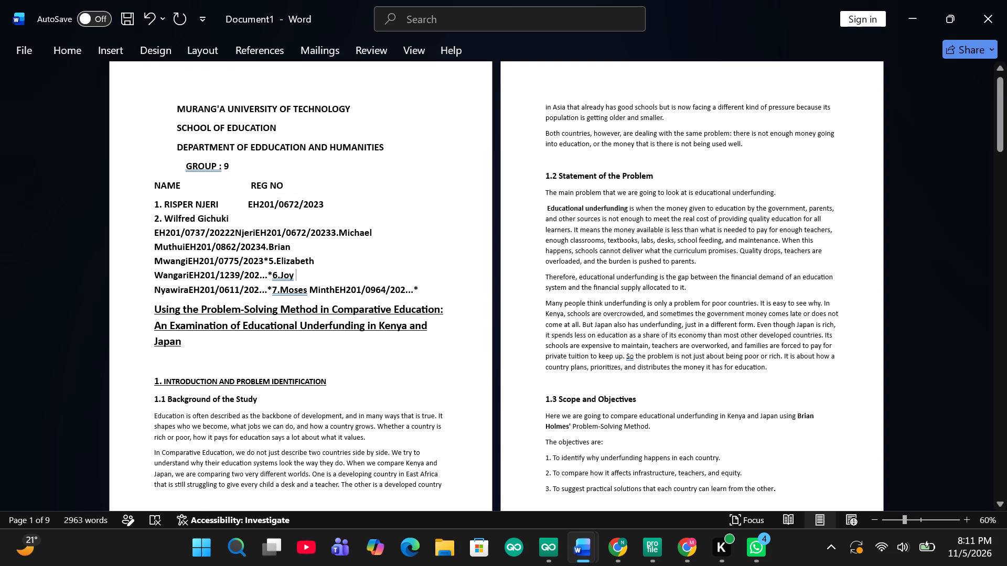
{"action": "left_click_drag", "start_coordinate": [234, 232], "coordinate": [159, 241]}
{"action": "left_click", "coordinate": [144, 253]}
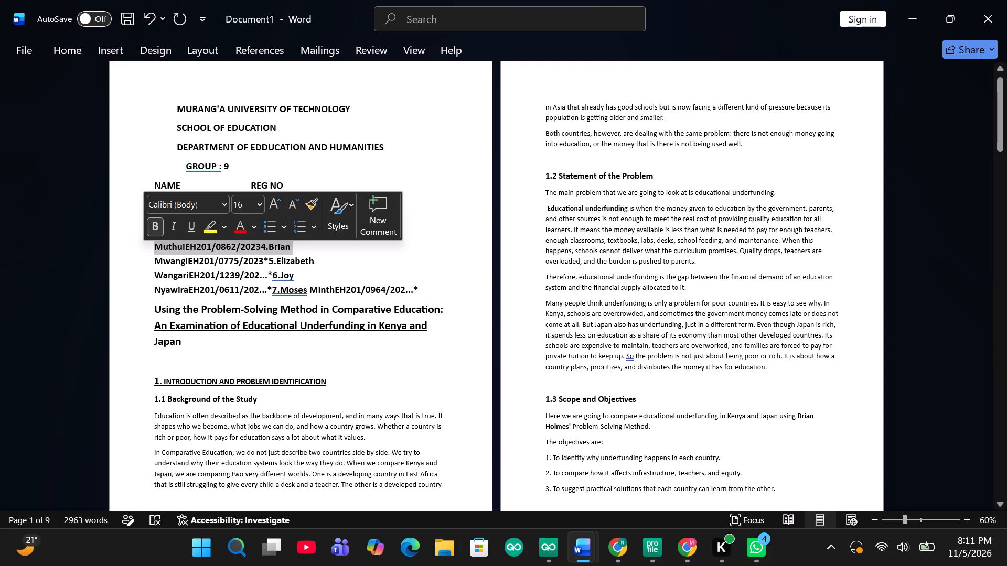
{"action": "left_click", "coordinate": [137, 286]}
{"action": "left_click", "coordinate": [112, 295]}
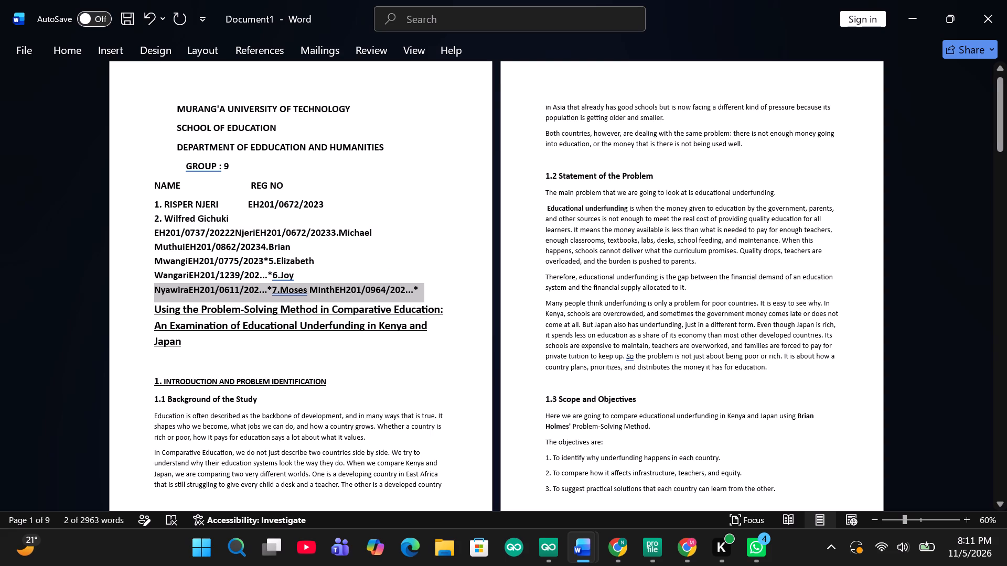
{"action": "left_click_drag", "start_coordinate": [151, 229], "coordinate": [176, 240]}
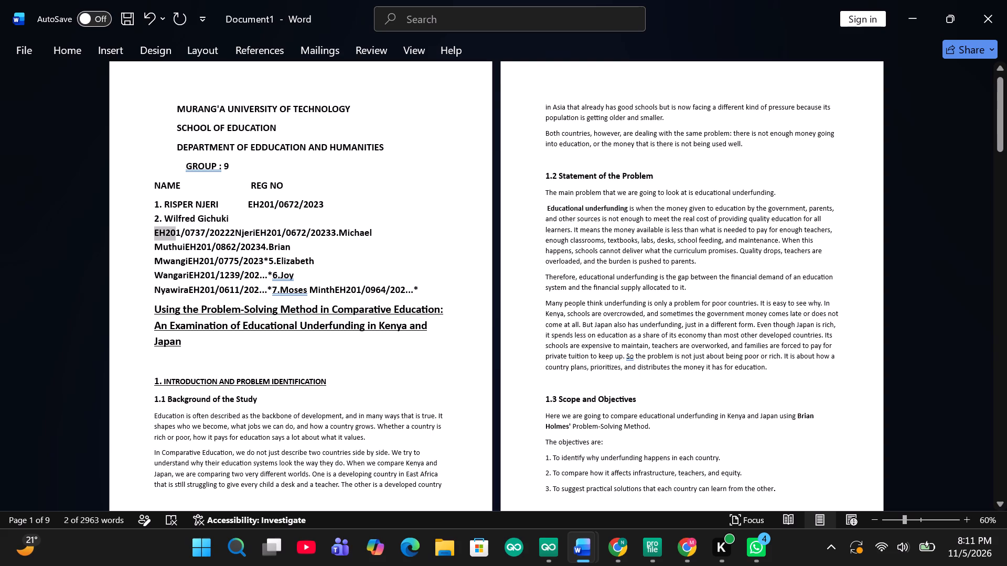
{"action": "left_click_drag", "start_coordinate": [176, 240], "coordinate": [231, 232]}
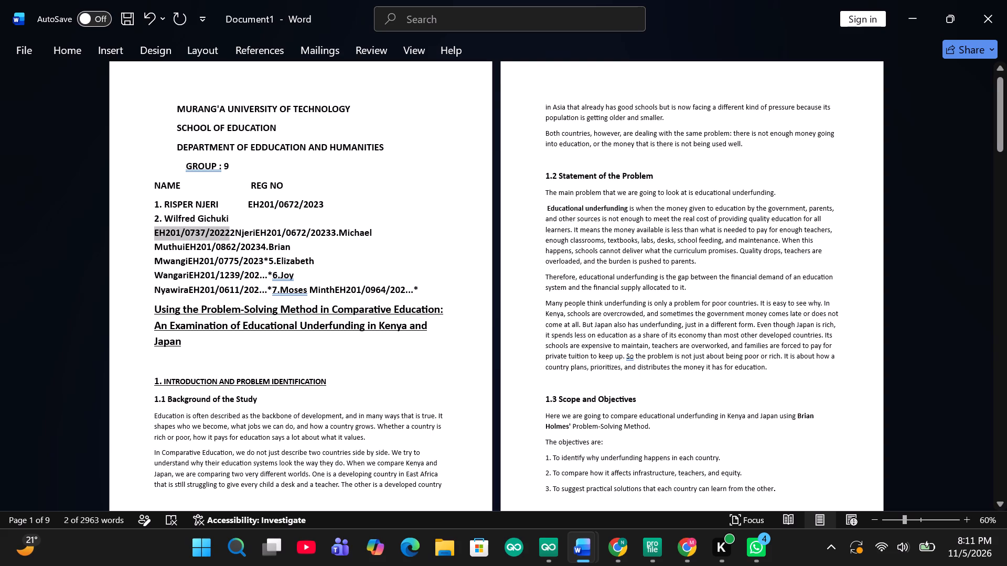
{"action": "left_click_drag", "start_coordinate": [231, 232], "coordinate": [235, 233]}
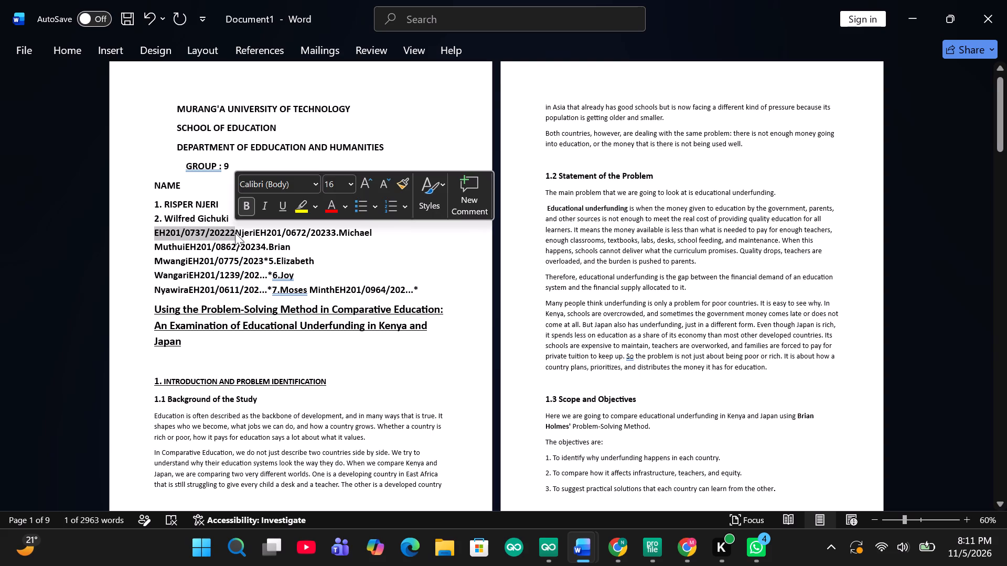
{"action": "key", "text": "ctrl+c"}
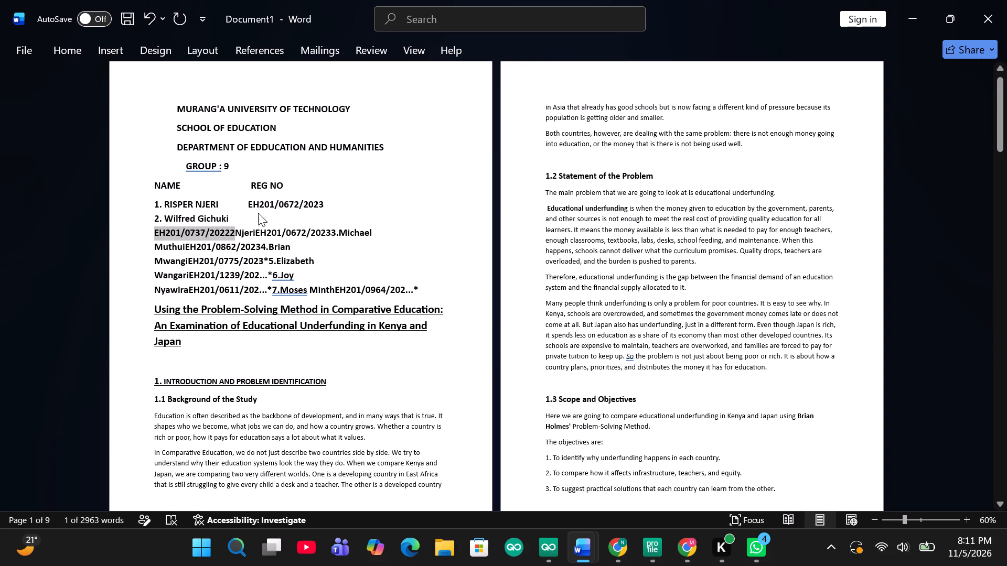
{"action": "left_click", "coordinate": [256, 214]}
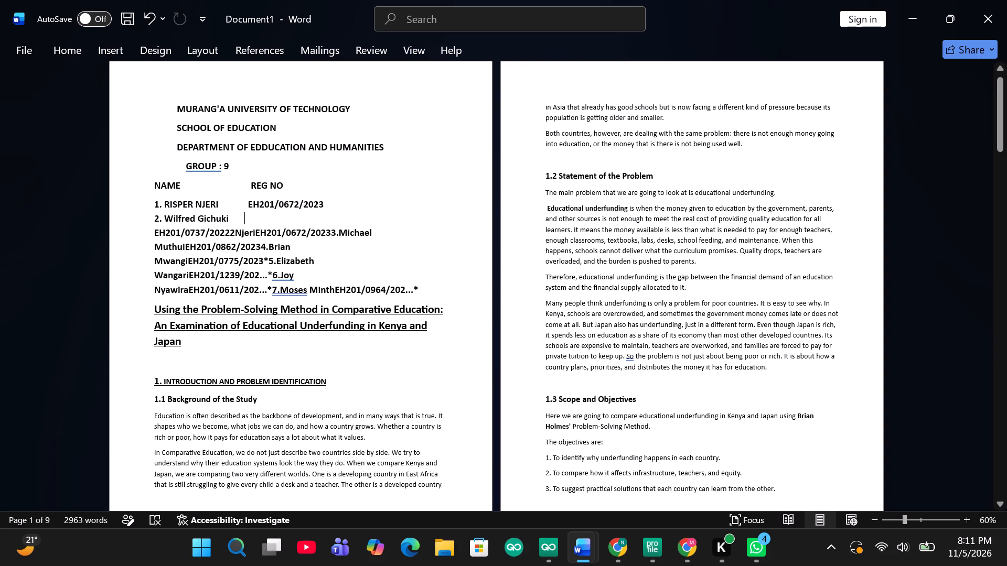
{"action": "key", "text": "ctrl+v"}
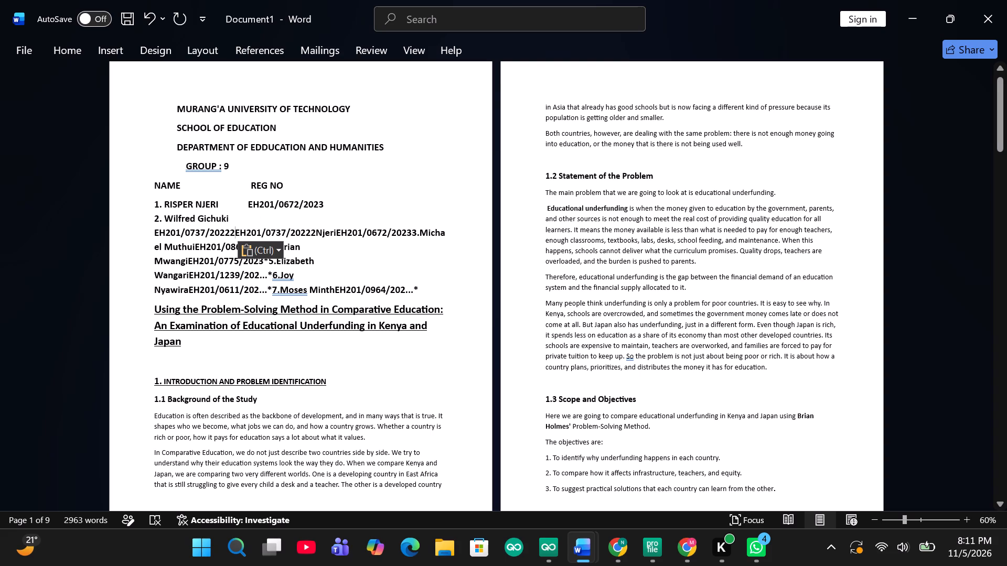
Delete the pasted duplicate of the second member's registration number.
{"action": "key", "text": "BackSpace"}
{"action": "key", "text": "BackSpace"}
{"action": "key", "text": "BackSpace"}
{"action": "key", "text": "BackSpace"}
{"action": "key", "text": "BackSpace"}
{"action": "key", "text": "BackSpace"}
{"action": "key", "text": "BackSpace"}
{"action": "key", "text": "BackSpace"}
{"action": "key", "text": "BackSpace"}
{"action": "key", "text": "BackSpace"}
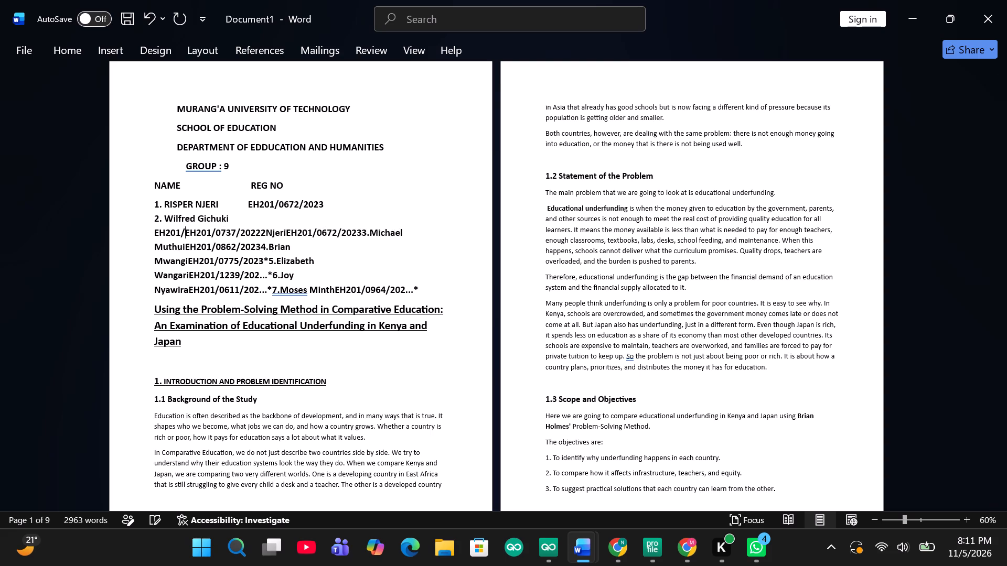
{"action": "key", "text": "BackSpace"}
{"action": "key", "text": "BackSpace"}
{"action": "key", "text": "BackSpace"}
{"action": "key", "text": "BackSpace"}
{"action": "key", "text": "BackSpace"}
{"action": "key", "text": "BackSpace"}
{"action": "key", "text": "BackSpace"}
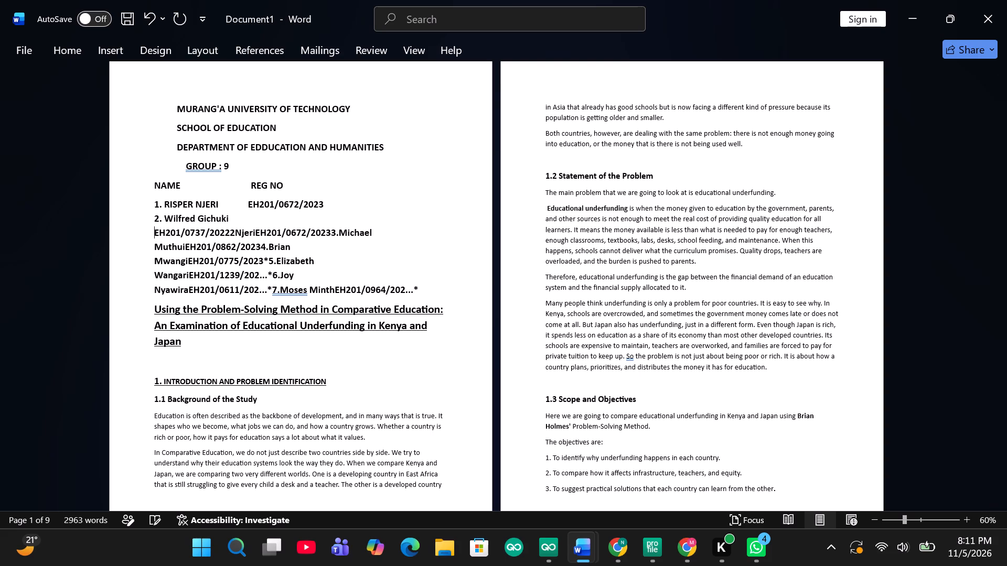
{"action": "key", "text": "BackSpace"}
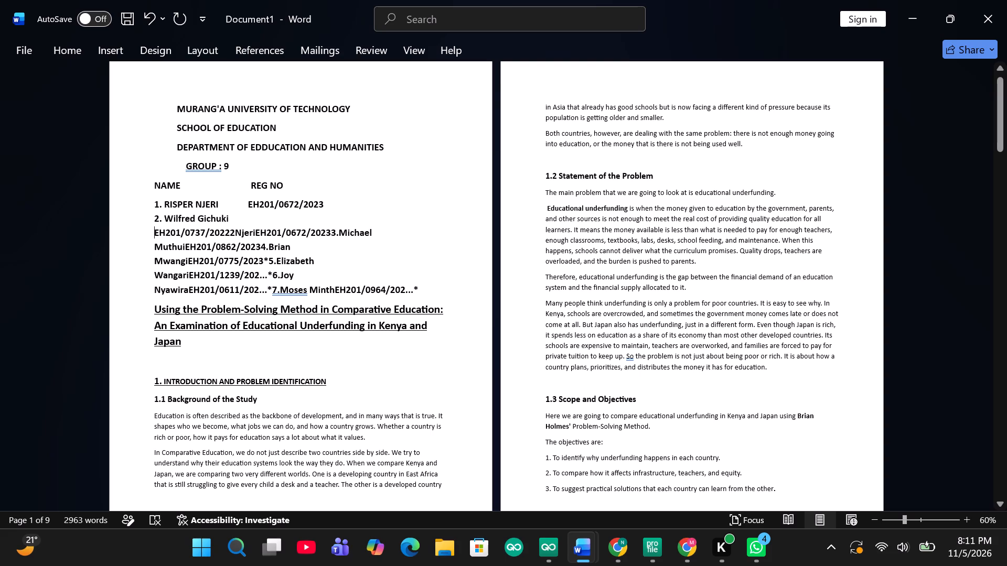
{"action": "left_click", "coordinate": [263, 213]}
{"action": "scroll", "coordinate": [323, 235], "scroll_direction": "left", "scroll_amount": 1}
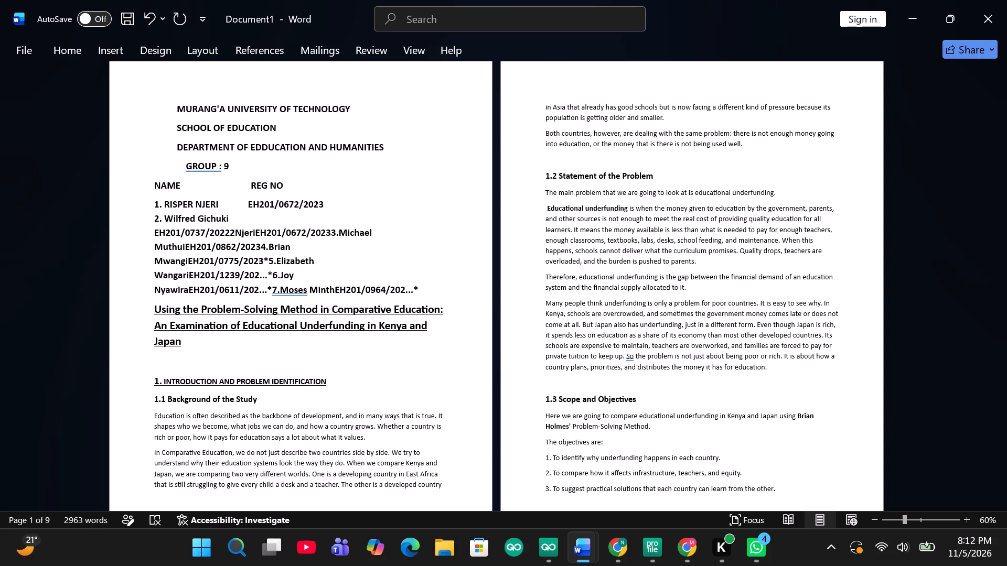
Delete the extra 2 at the end of the second member's registration number.
{"action": "left_click", "coordinate": [237, 233]}
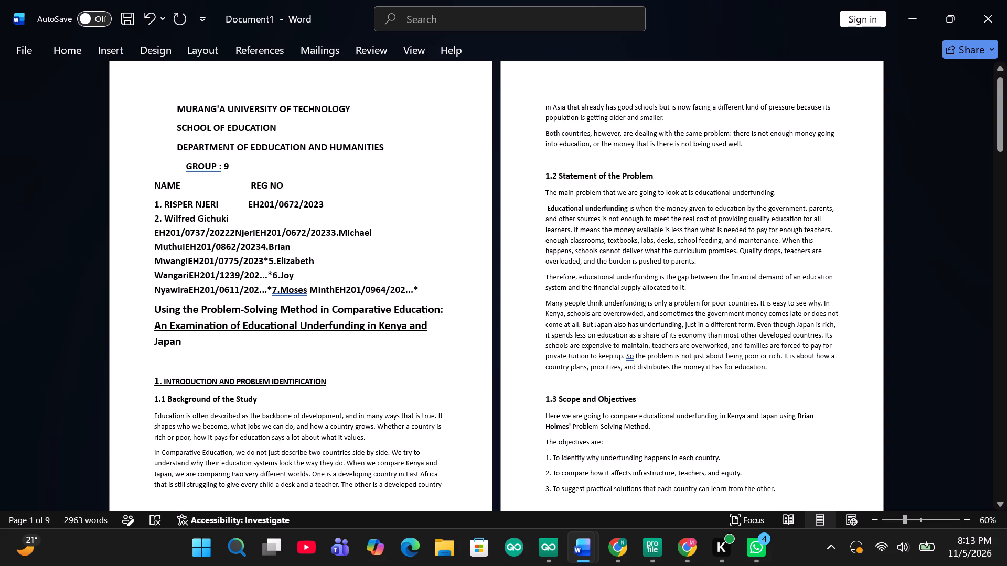
{"action": "key", "text": "BackSpace"}
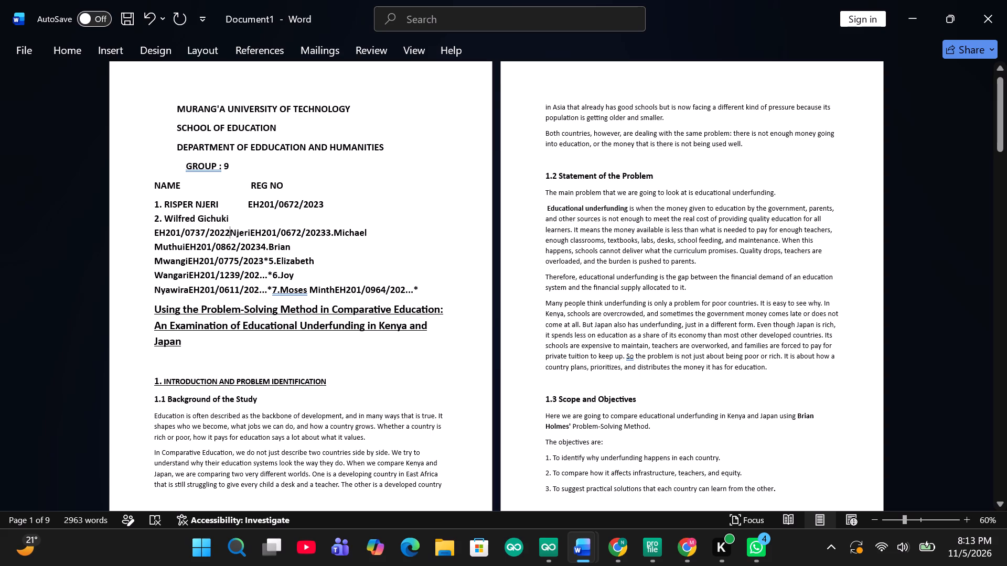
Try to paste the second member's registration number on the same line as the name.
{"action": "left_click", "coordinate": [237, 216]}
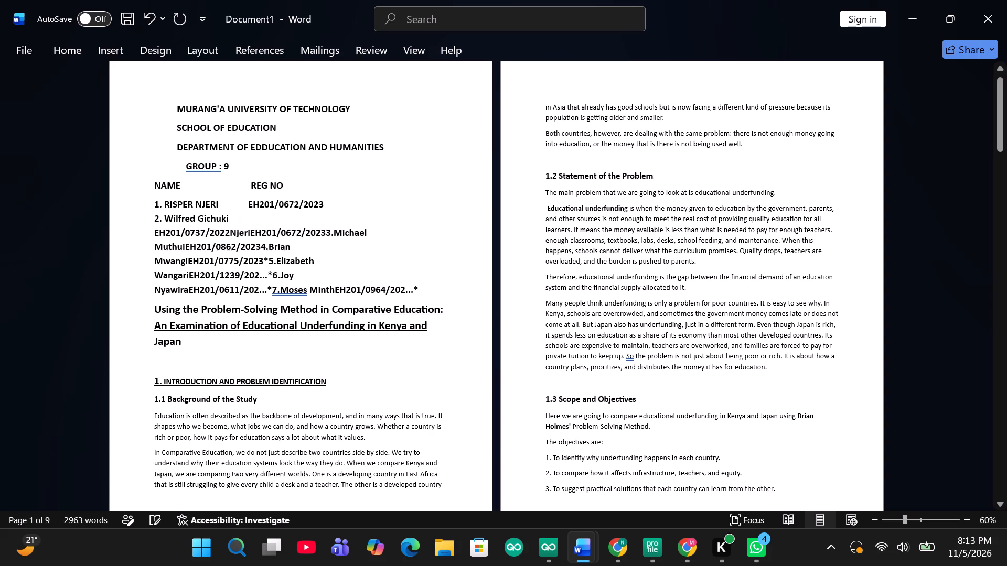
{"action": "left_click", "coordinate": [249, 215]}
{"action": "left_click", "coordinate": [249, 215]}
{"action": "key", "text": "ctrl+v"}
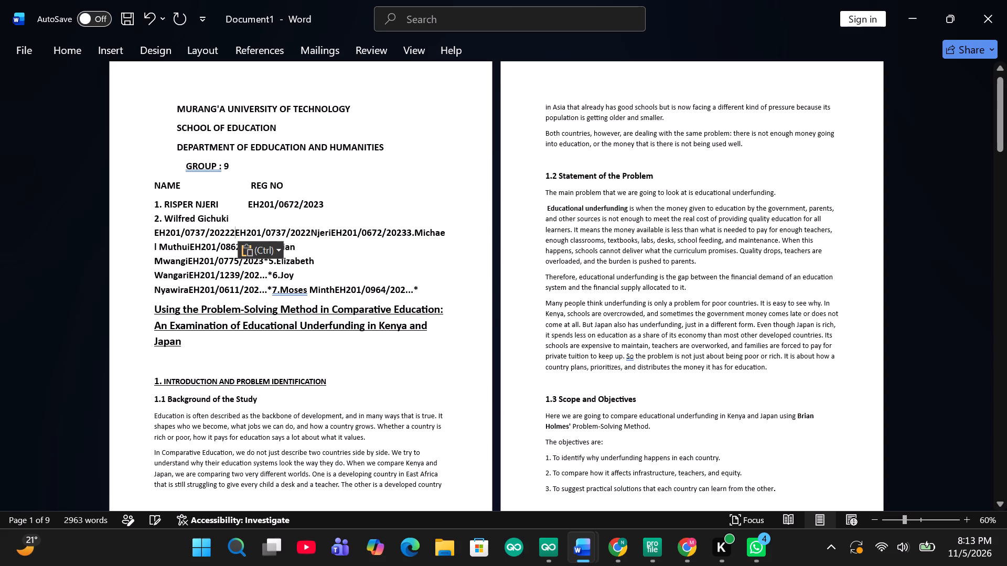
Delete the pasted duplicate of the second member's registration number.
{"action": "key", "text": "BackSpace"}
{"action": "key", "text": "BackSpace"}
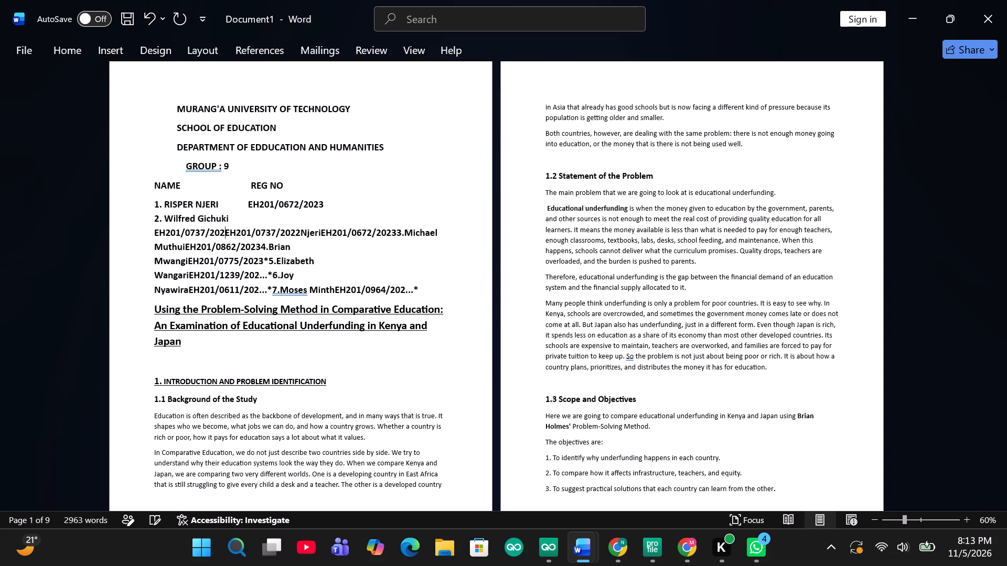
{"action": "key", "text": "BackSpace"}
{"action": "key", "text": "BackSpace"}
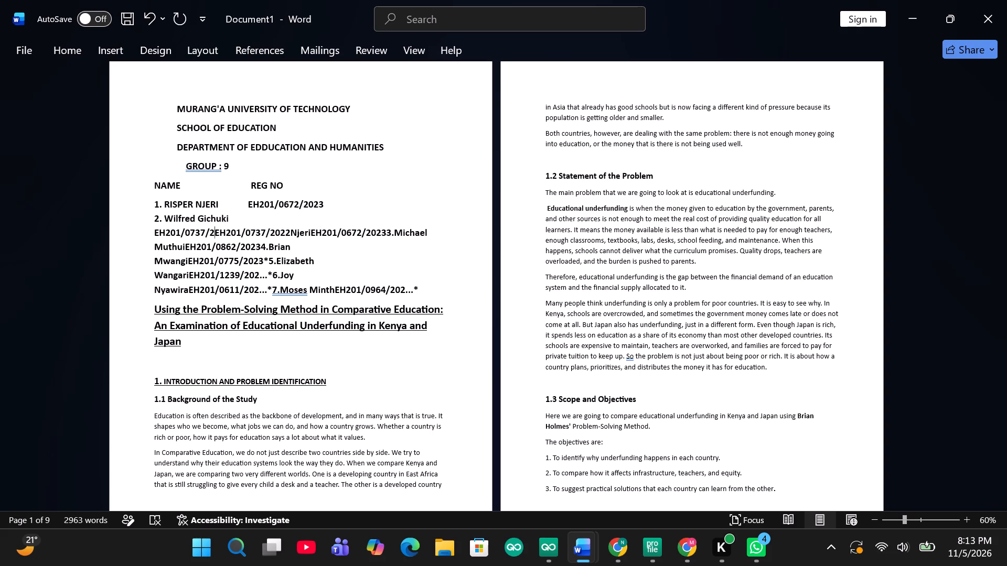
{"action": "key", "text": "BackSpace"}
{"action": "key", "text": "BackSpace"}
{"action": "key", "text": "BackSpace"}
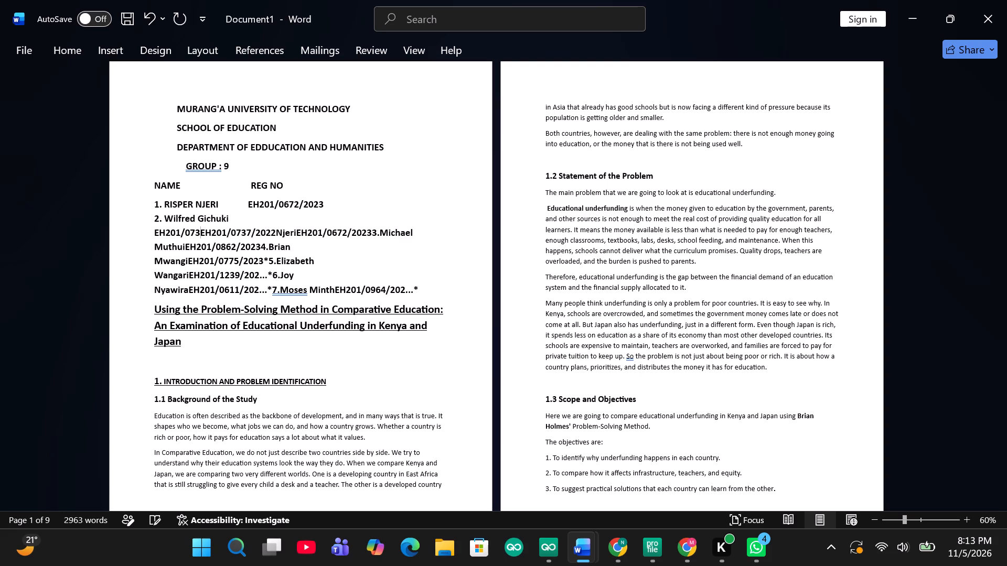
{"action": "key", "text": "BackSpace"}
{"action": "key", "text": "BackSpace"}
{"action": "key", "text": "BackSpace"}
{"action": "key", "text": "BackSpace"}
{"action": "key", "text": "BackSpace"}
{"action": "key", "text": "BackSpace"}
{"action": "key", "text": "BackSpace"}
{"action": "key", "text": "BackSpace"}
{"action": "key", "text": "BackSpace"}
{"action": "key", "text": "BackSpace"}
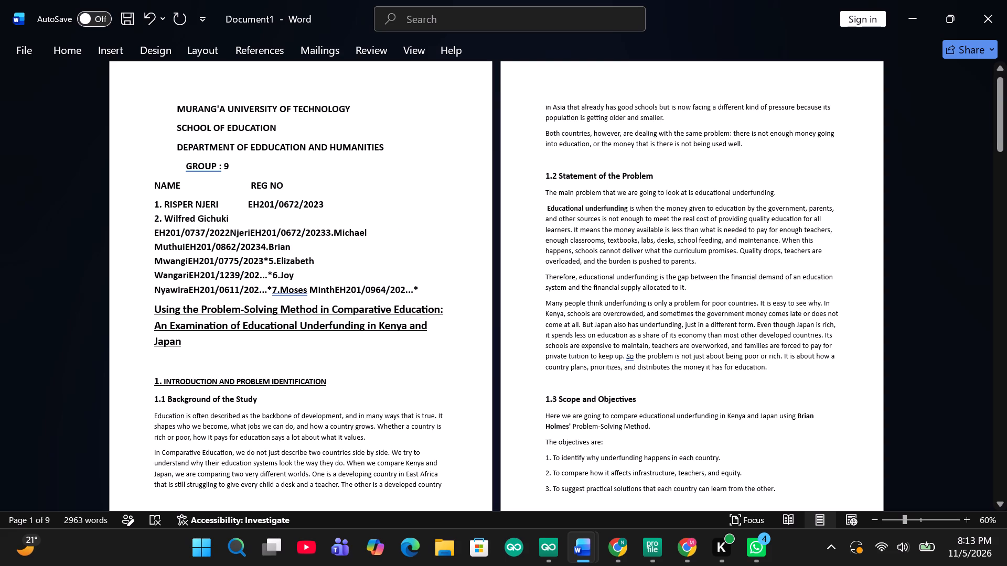
Delete all the run-together names and registration numbers that follow the second member's registration number, up to the paper's title.
{"action": "left_click", "coordinate": [247, 227]}
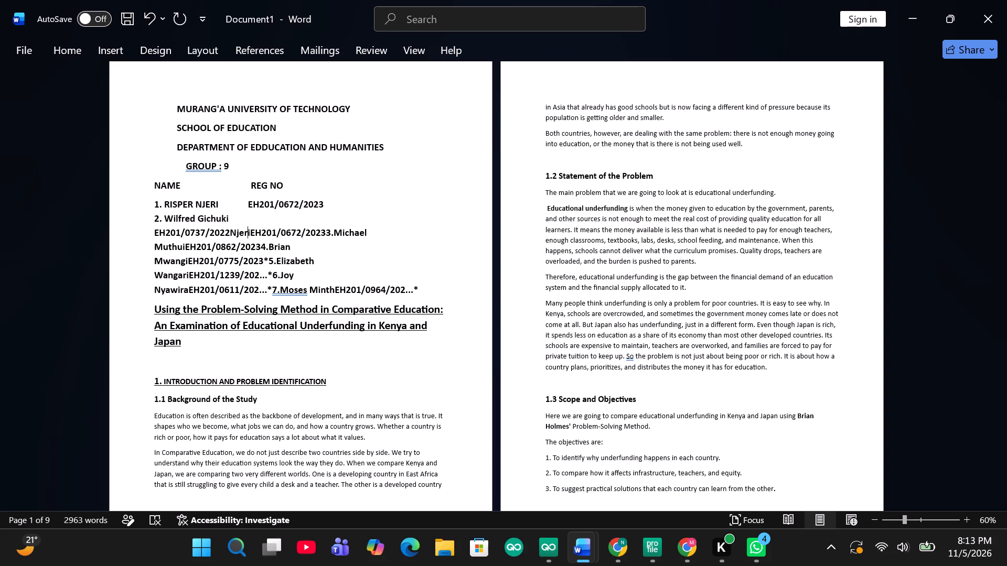
{"action": "left_click", "coordinate": [426, 290]}
{"action": "key", "text": "BackSpace"}
{"action": "key", "text": "BackSpace"}
{"action": "key", "text": "BackSpace"}
{"action": "key", "text": "BackSpace"}
{"action": "key", "text": "BackSpace"}
{"action": "key", "text": "BackSpace"}
{"action": "key", "text": "BackSpace"}
{"action": "key", "text": "BackSpace"}
{"action": "key", "text": "BackSpace"}
{"action": "key", "text": "BackSpace"}
{"action": "key", "text": "BackSpace"}
{"action": "key", "text": "BackSpace"}
{"action": "key", "text": "BackSpace"}
{"action": "key", "text": "BackSpace"}
{"action": "key", "text": "BackSpace"}
{"action": "key", "text": "BackSpace"}
{"action": "key", "text": "BackSpace"}
{"action": "key", "text": "BackSpace"}
{"action": "key", "text": "BackSpace"}
{"action": "key", "text": "BackSpace"}
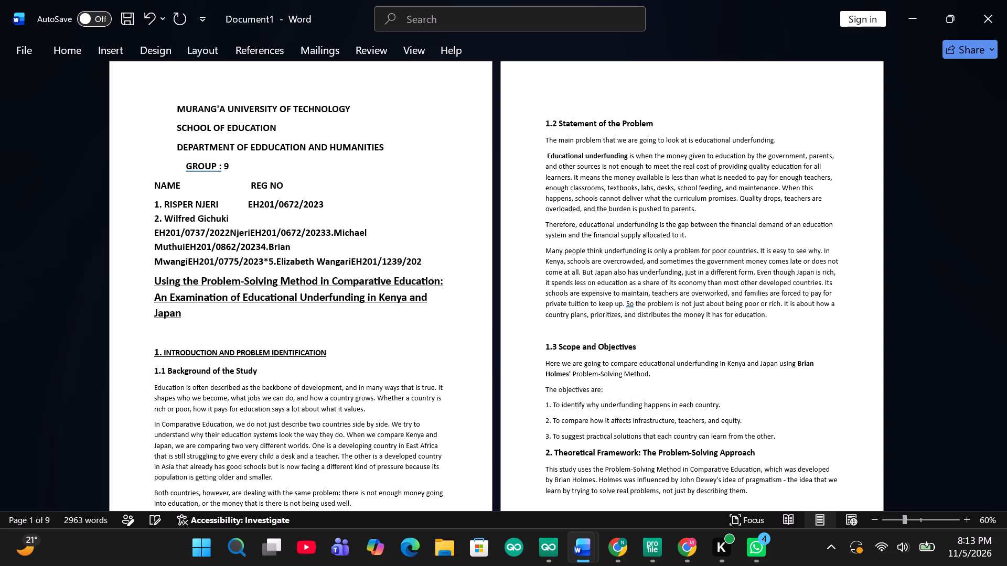
{"action": "key", "text": "BackSpace"}
{"action": "key", "text": "BackSpace"}
{"action": "key", "text": "BackSpace"}
{"action": "key", "text": "BackSpace"}
{"action": "key", "text": "BackSpace"}
{"action": "key", "text": "BackSpace"}
{"action": "key", "text": "BackSpace"}
{"action": "key", "text": "BackSpace"}
{"action": "key", "text": "BackSpace"}
{"action": "key", "text": "BackSpace"}
{"action": "key", "text": "BackSpace"}
{"action": "key", "text": "BackSpace"}
{"action": "key", "text": "BackSpace"}
{"action": "key", "text": "BackSpace"}
{"action": "key", "text": "BackSpace"}
{"action": "key", "text": "BackSpace"}
{"action": "key", "text": "BackSpace"}
{"action": "key", "text": "BackSpace"}
{"action": "key", "text": "BackSpace"}
{"action": "key", "text": "BackSpace"}
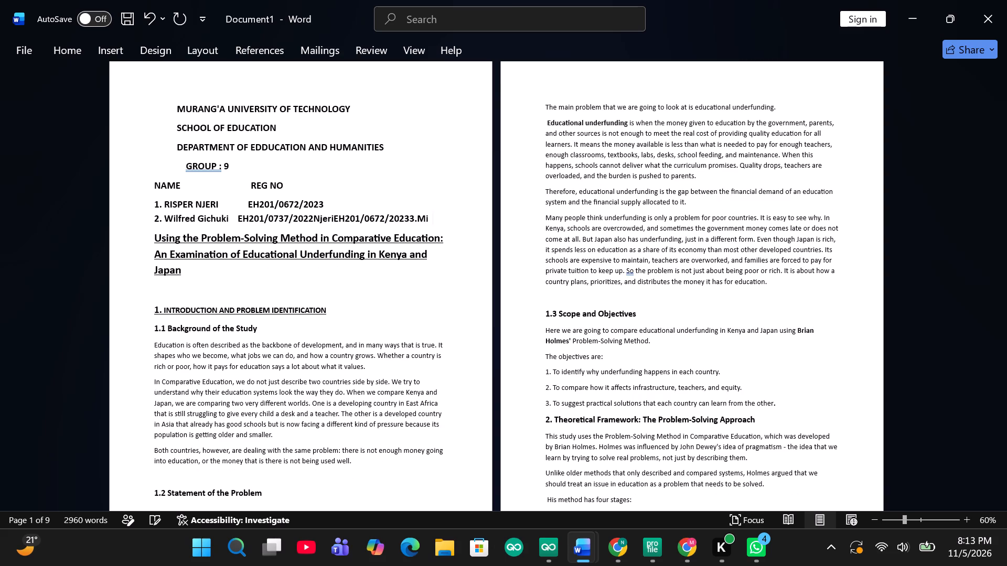
{"action": "key", "text": "BackSpace"}
{"action": "key", "text": "BackSpace"}
{"action": "key", "text": "BackSpace"}
{"action": "key", "text": "BackSpace"}
{"action": "key", "text": "BackSpace"}
{"action": "key", "text": "BackSpace"}
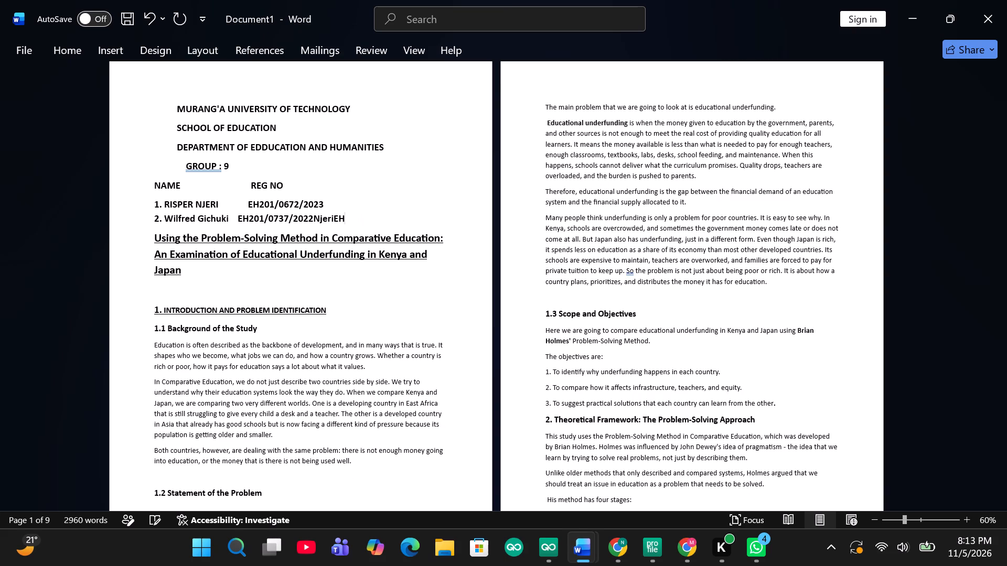
{"action": "key", "text": "BackSpace"}
{"action": "key", "text": "BackSpace"}
{"action": "key", "text": "BackSpace"}
{"action": "key", "text": "BackSpace"}
{"action": "key", "text": "BackSpace"}
{"action": "key", "text": "BackSpace"}
{"action": "key", "text": "BackSpace"}
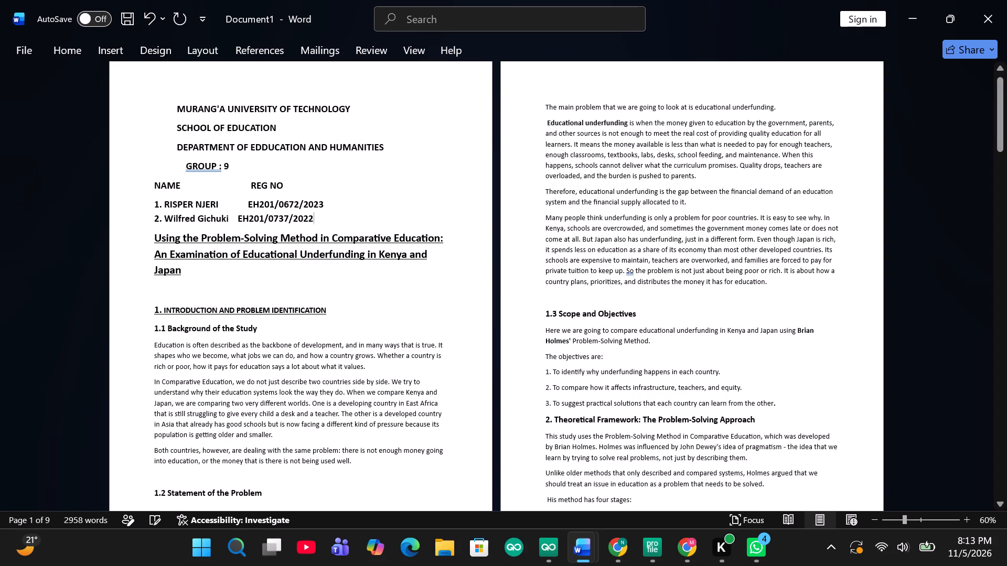
Add four spaces between the second member's name and registration number to align it with the number above.
{"action": "left_click", "coordinate": [235, 220]}
{"action": "key", "text": "space"}
{"action": "key", "text": "space"}
{"action": "key", "text": "space"}
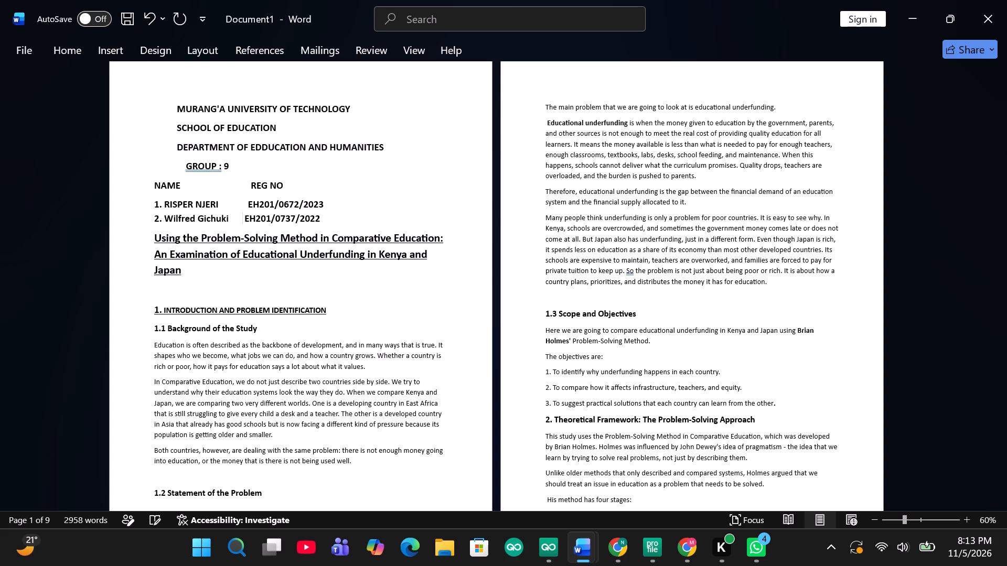
{"action": "key", "text": "space"}
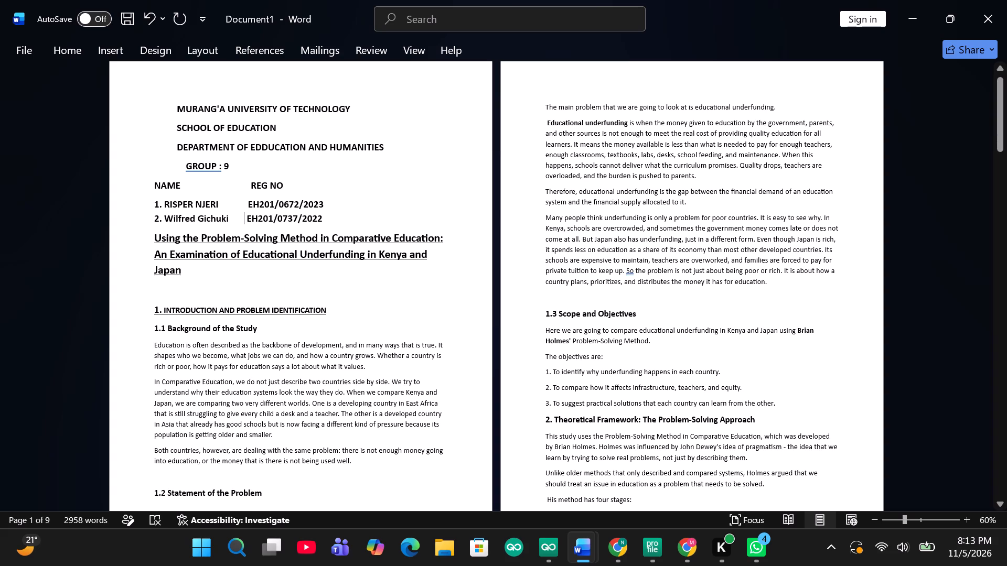
Select the second member's name in the members list.
{"action": "left_click_drag", "start_coordinate": [232, 218], "coordinate": [164, 220]}
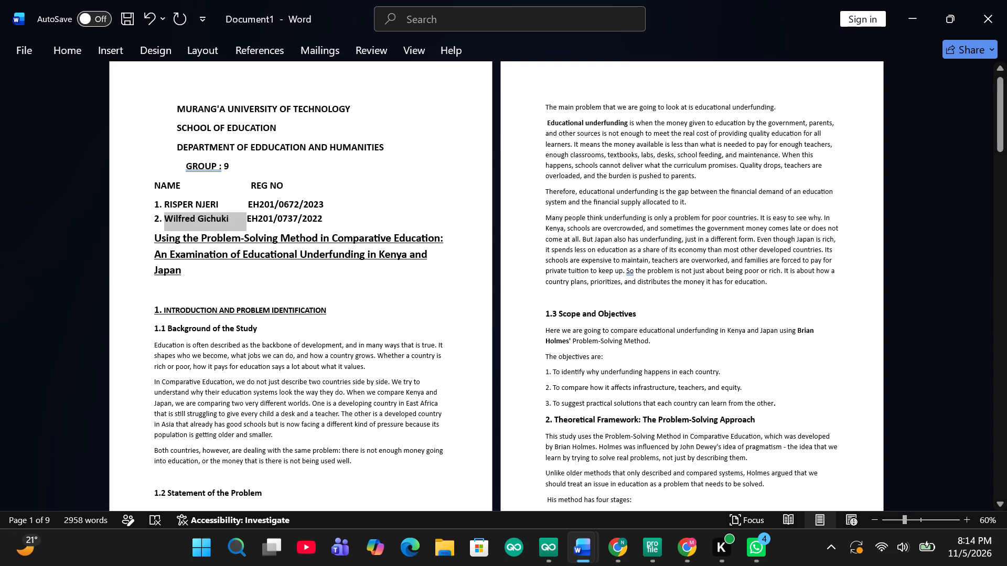
{"action": "left_click_drag", "start_coordinate": [164, 220], "coordinate": [164, 220]}
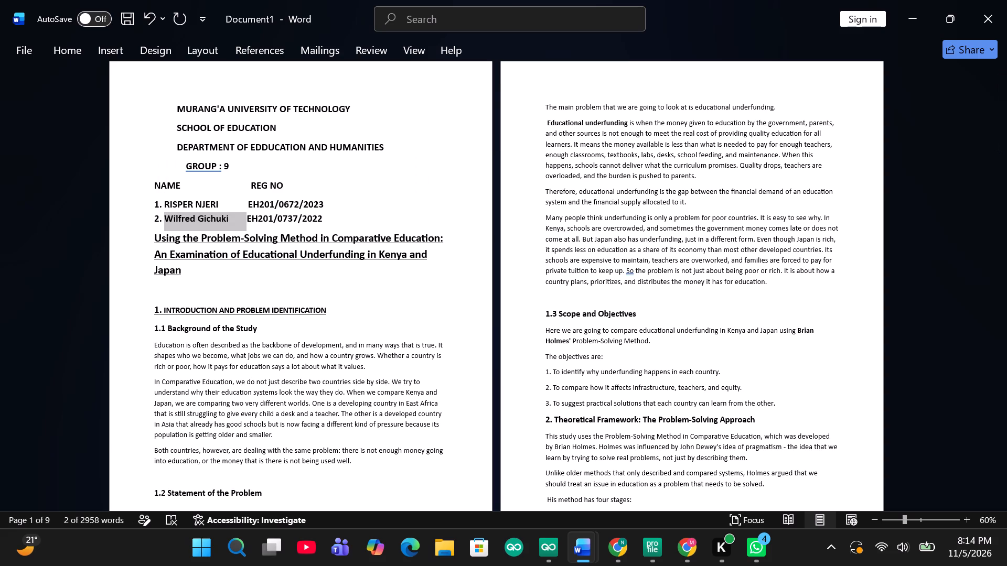
Retype the second member's name in all capitals, with three spaces between it and the registration number.
{"action": "key", "text": "ctrl+shift+s"}
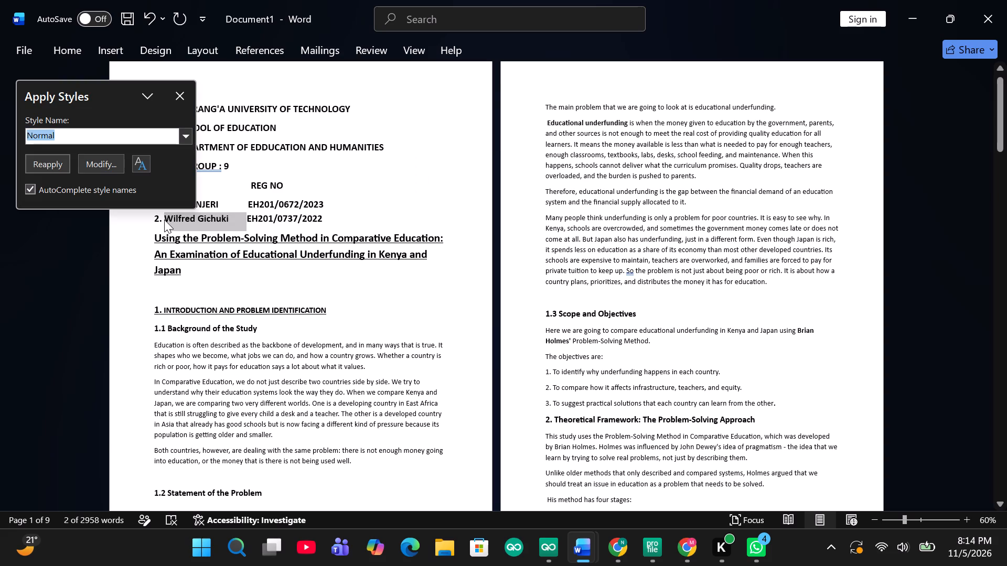
{"action": "left_click", "coordinate": [227, 197]}
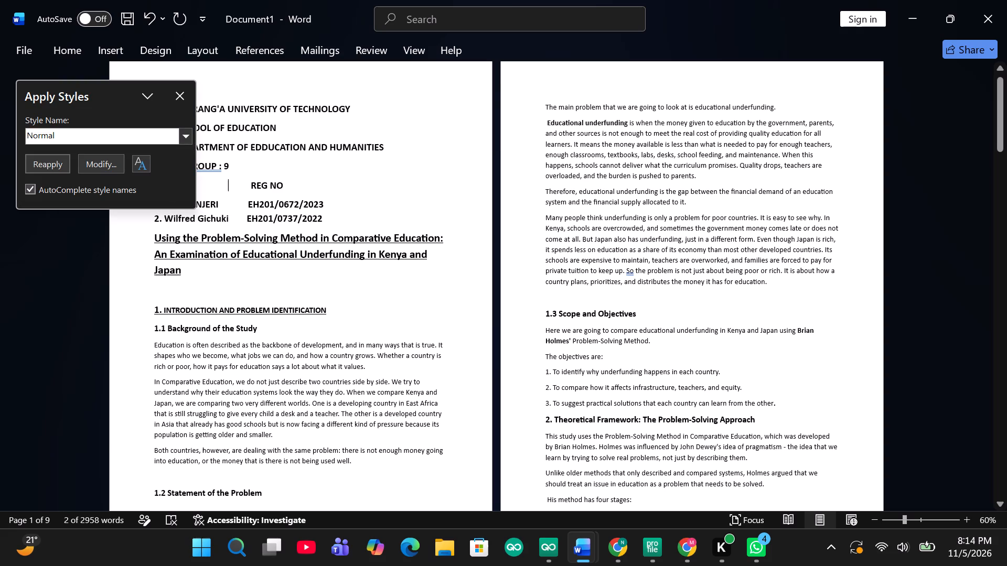
{"action": "left_click_drag", "start_coordinate": [232, 218], "coordinate": [207, 219]}
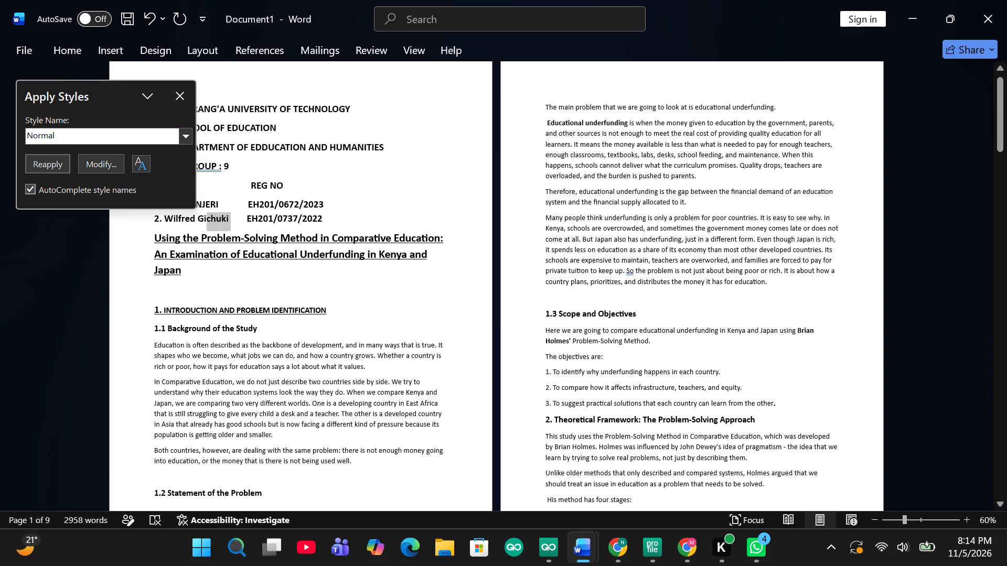
{"action": "left_click_drag", "start_coordinate": [207, 219], "coordinate": [176, 221]}
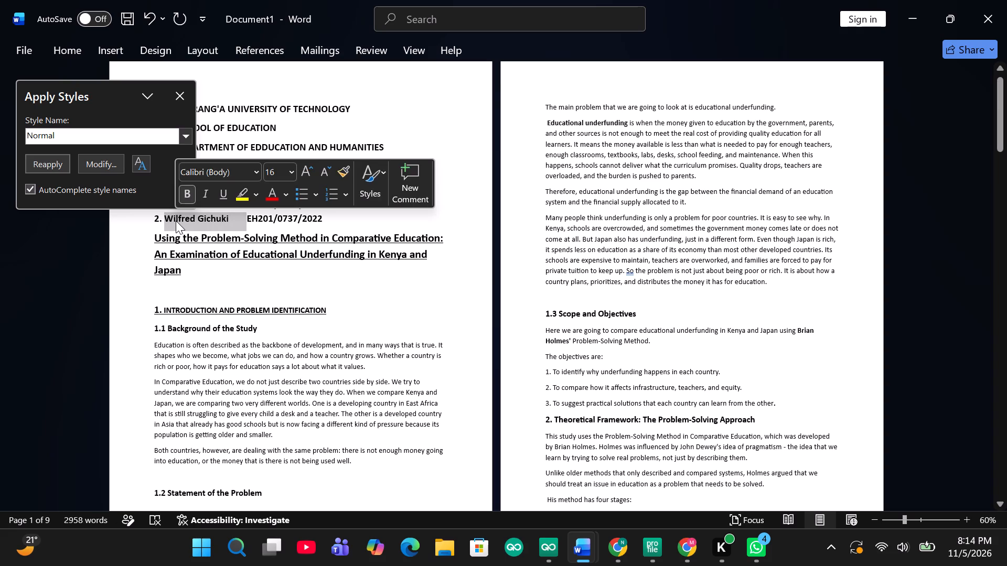
{"action": "key", "text": "BackSpace"}
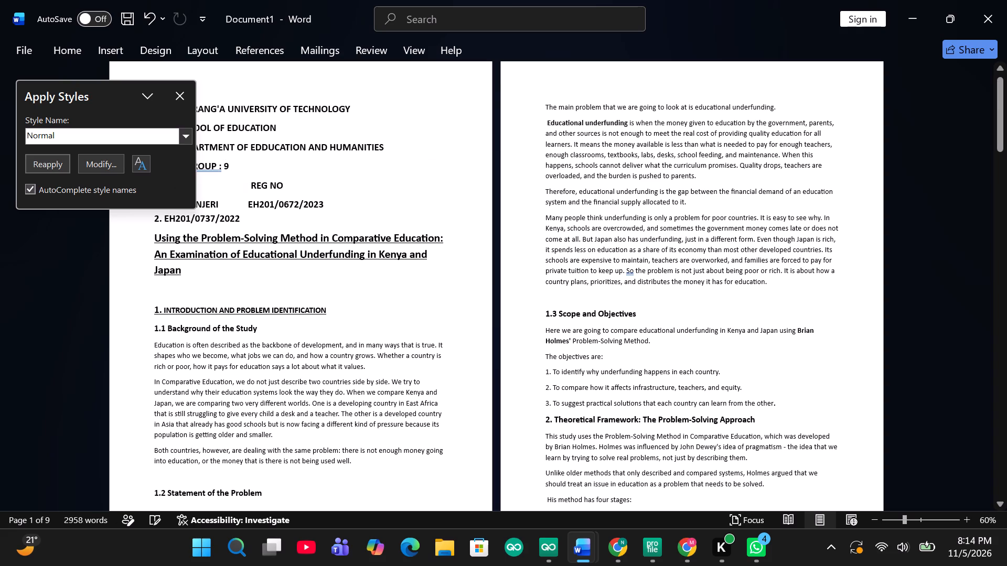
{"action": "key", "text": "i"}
{"action": "key", "text": "BackSpace"}
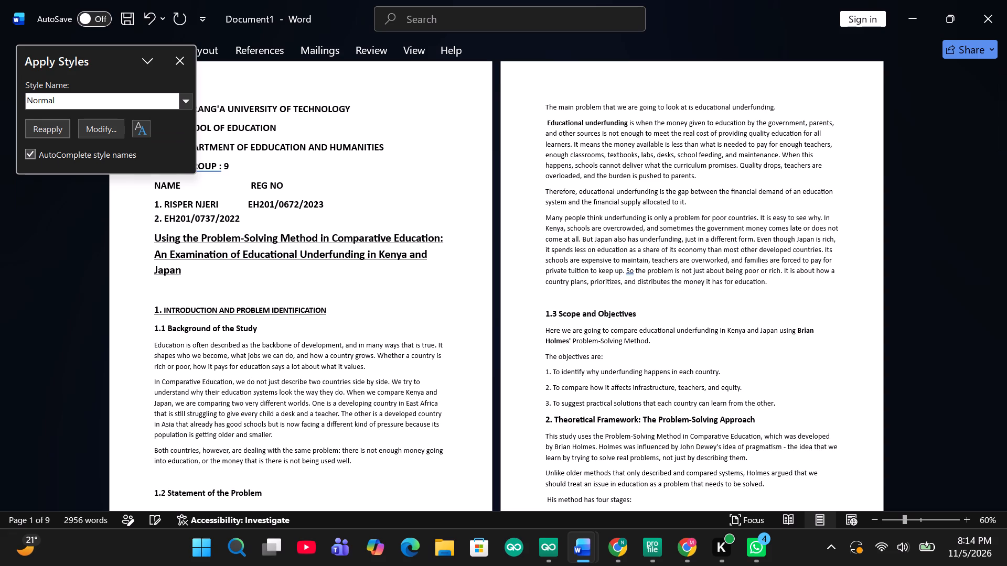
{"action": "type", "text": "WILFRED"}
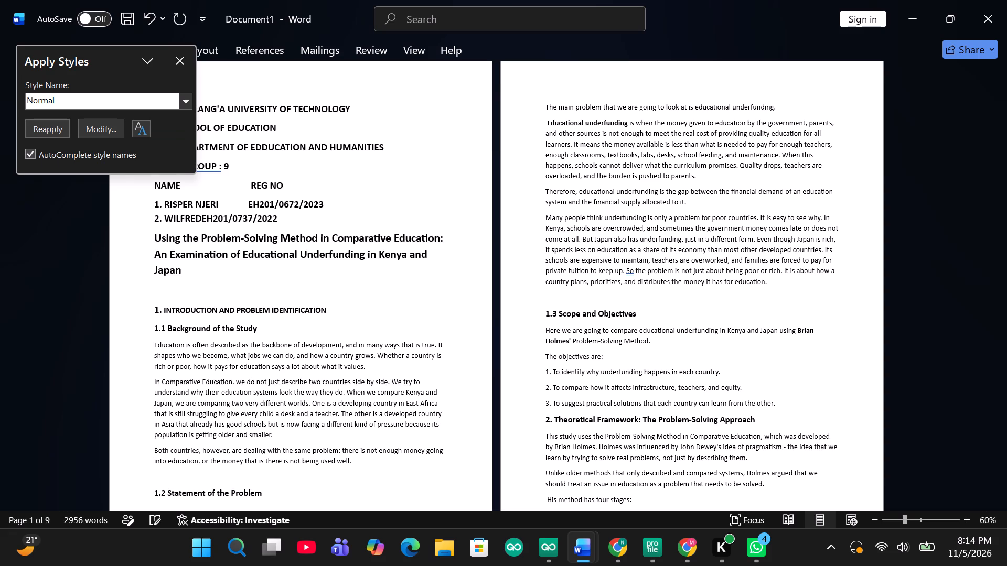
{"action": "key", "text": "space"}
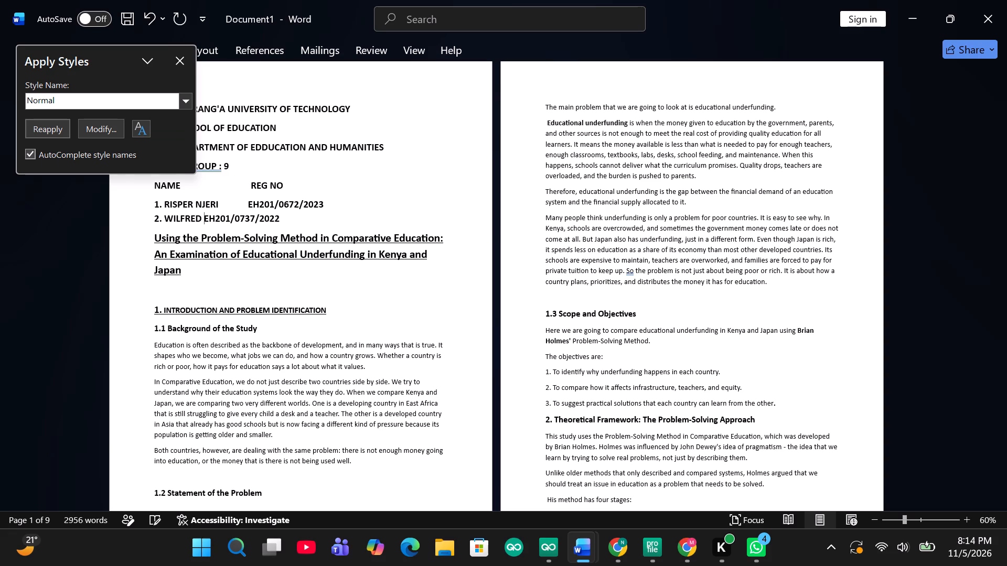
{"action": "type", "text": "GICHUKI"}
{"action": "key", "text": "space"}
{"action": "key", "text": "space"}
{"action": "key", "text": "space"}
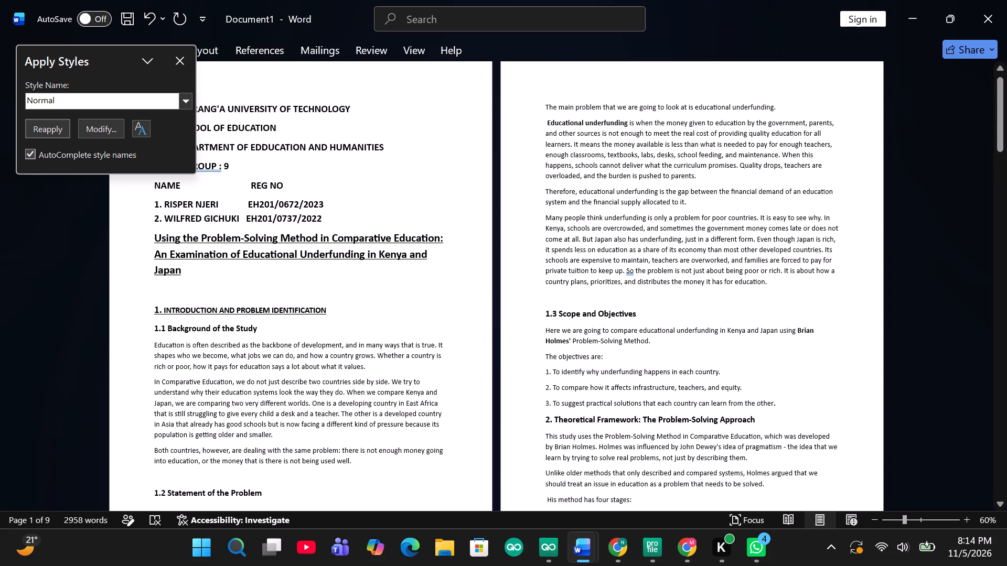
Place the text cursor at the end of the second member's line, after the registration number.
{"action": "left_click", "coordinate": [338, 225]}
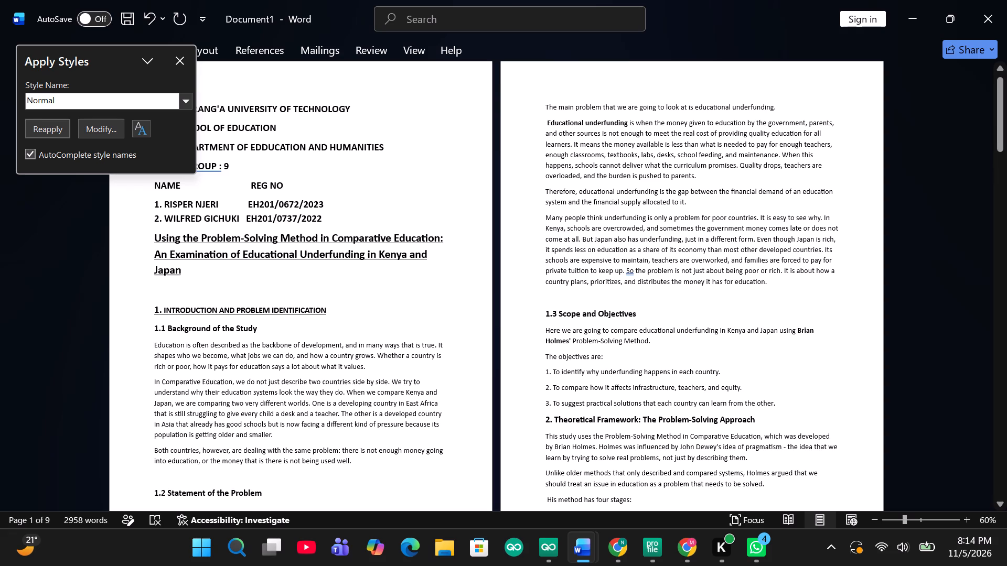
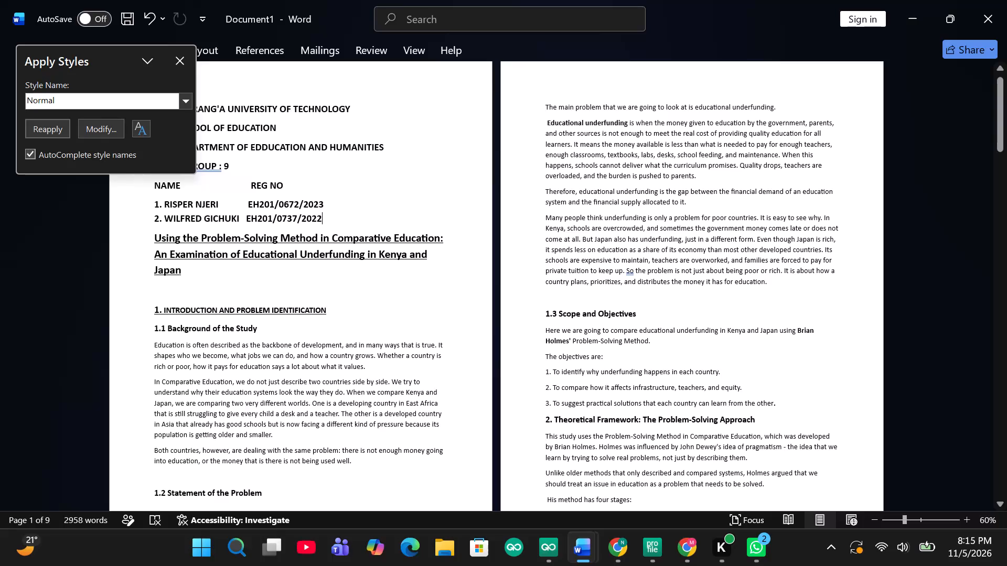
Fill the rest of the second member's line with spaces after the registration number, so text wraps to a new line without a paragraph break.
{"action": "key", "text": "Return"}
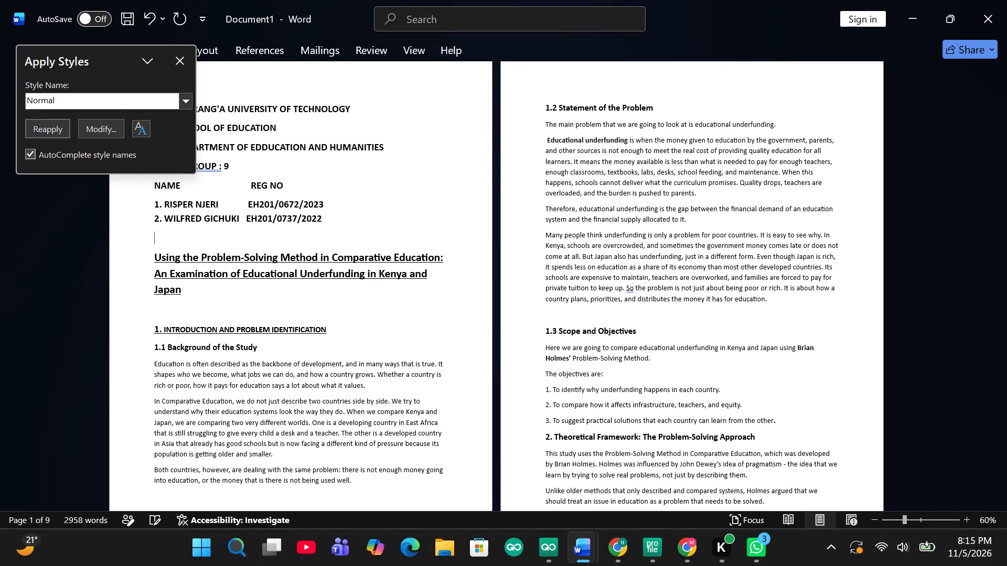
{"action": "key", "text": "BackSpace"}
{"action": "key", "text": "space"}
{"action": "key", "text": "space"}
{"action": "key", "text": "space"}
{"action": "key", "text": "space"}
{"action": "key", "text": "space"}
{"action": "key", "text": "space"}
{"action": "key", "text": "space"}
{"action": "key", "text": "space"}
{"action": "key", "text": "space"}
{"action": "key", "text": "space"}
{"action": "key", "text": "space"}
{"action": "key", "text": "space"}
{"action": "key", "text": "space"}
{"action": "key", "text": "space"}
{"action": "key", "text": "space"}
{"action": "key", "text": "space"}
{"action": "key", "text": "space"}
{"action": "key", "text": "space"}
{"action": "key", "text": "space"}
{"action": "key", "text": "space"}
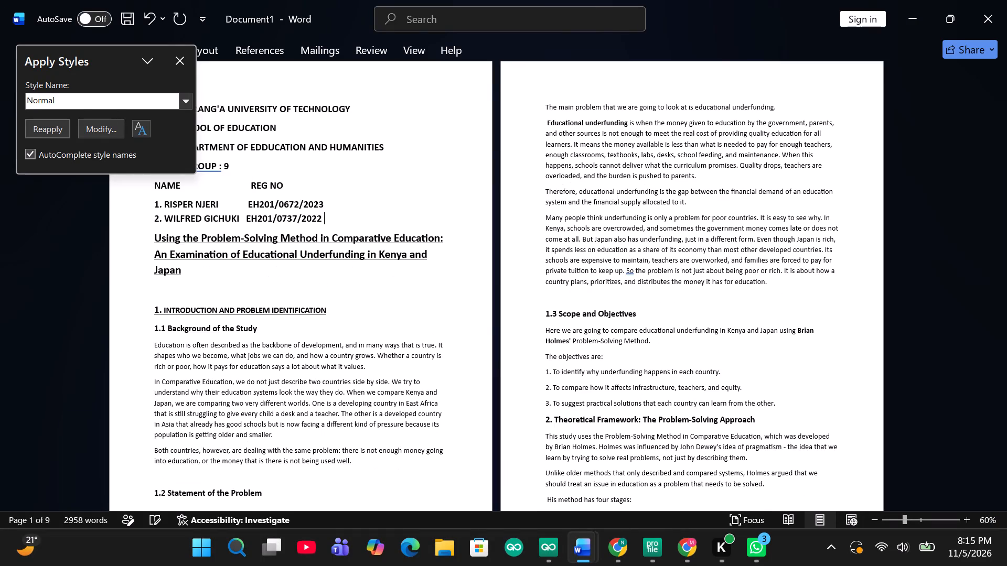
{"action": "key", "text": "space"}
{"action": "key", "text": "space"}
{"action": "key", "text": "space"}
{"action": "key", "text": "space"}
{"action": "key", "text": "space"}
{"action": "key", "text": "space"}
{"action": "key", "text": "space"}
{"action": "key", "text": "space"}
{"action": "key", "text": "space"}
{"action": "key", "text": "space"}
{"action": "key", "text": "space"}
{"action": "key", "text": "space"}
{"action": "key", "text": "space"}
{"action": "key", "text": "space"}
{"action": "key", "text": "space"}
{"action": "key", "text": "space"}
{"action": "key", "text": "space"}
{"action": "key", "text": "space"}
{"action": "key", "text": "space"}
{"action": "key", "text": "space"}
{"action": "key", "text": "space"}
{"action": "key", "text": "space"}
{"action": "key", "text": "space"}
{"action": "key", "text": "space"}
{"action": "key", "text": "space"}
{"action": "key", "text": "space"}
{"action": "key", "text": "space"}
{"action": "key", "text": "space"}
Add entry 3 to the members list and paste in the copied name and registration number of the third member.
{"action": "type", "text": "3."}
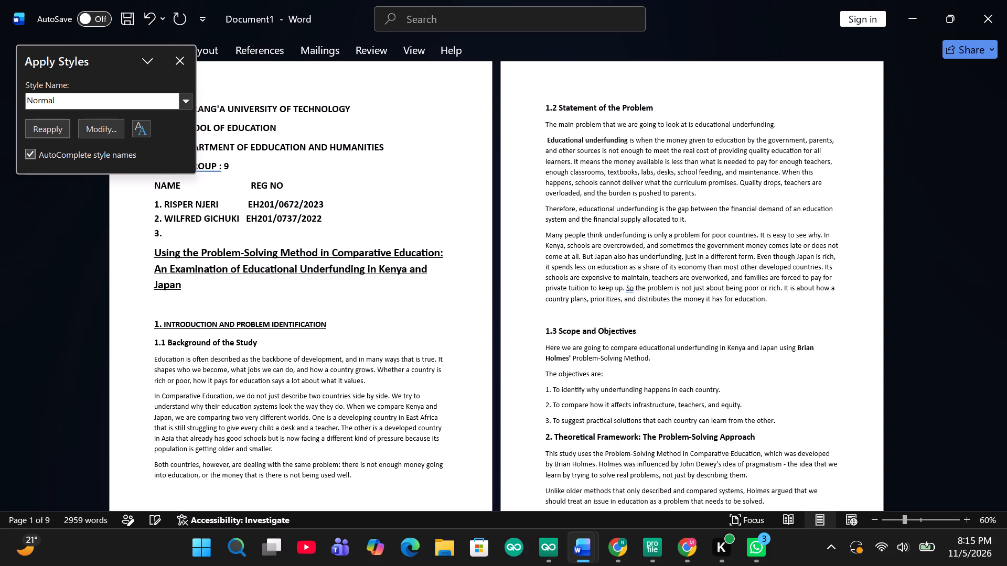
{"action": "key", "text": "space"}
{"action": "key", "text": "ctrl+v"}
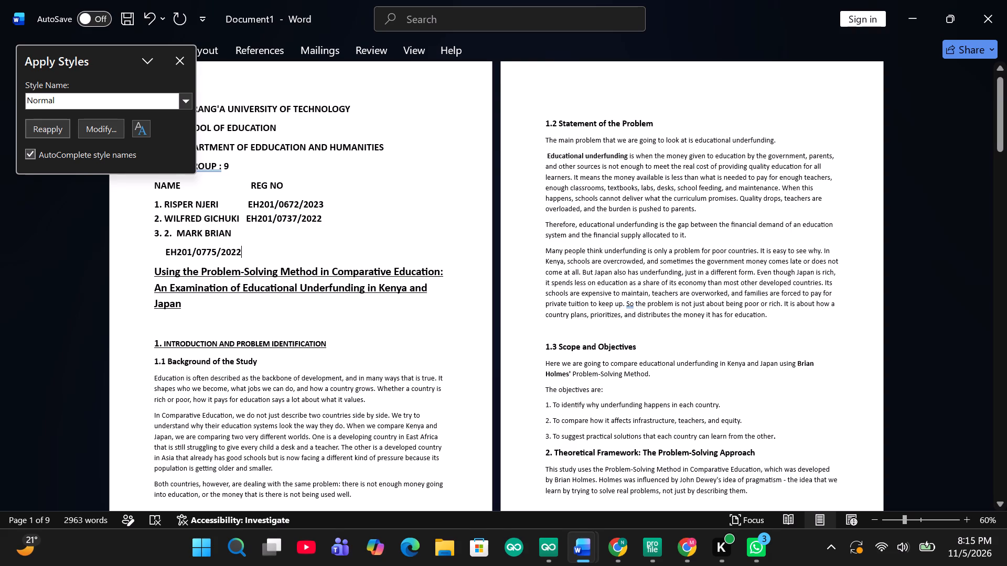
Place the text cursor at the start of the line holding the third member's registration number.
{"action": "left_click", "coordinate": [161, 253]}
Join the third member's registration number onto the name line and add five spaces between them to align the column.
{"action": "key", "text": "BackSpace"}
{"action": "key", "text": "BackSpace"}
{"action": "key", "text": "BackSpace"}
{"action": "key", "text": "BackSpace"}
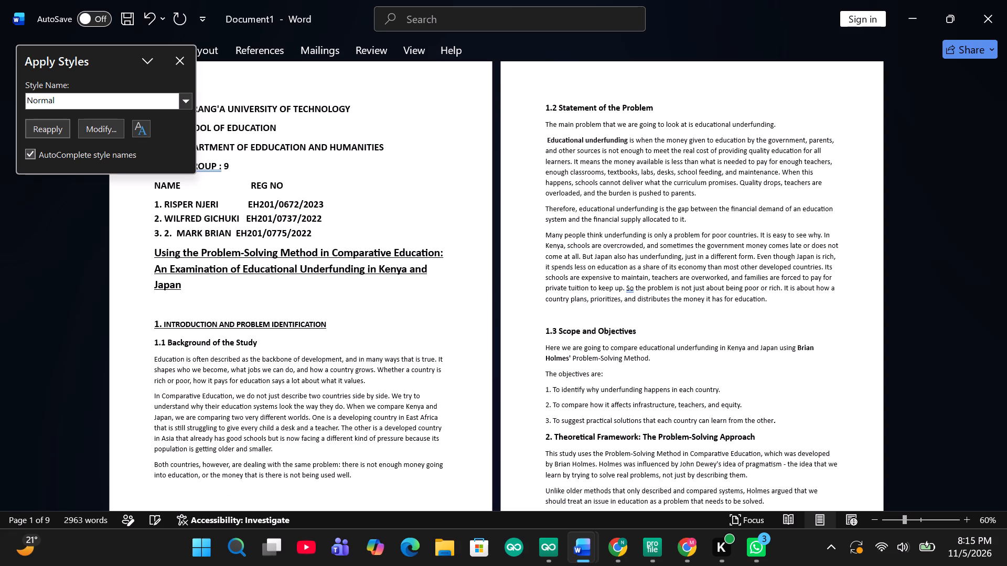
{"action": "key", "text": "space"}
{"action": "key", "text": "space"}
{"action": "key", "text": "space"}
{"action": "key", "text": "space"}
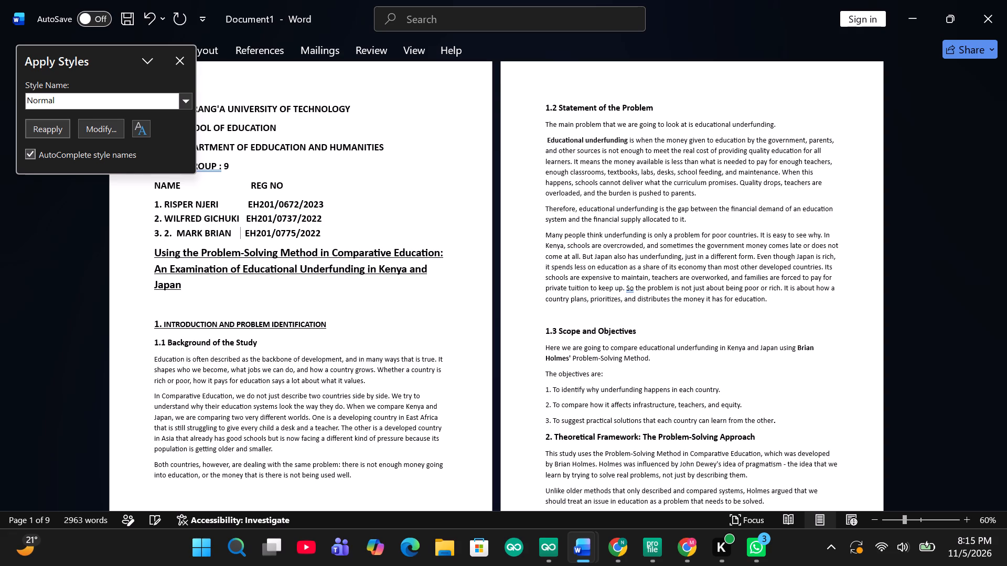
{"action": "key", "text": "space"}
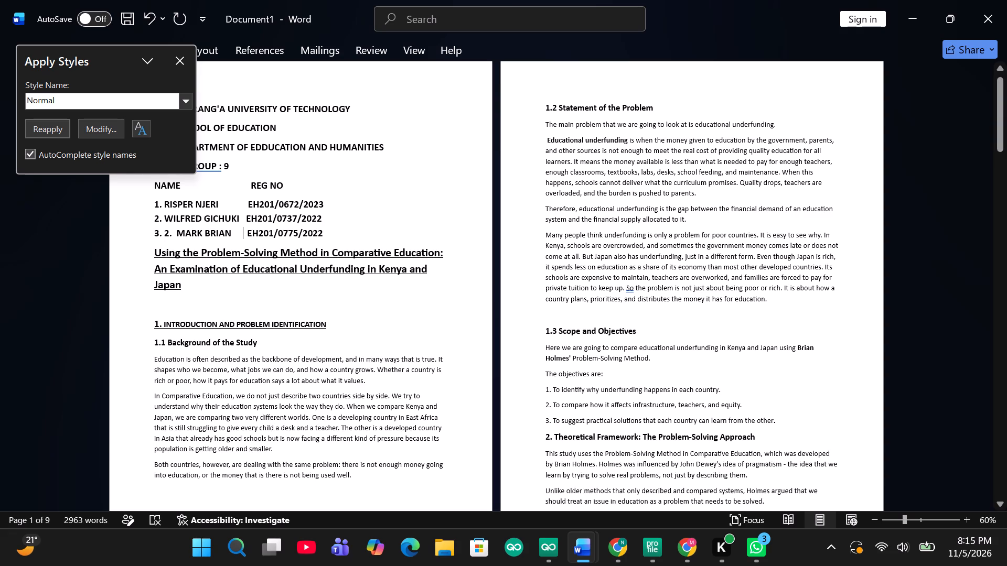
Remove the extra "2." before the third member's name.
{"action": "left_click", "coordinate": [171, 234]}
{"action": "key", "text": "BackSpace"}
{"action": "key", "text": "BackSpace"}
{"action": "key", "text": "BackSpace"}
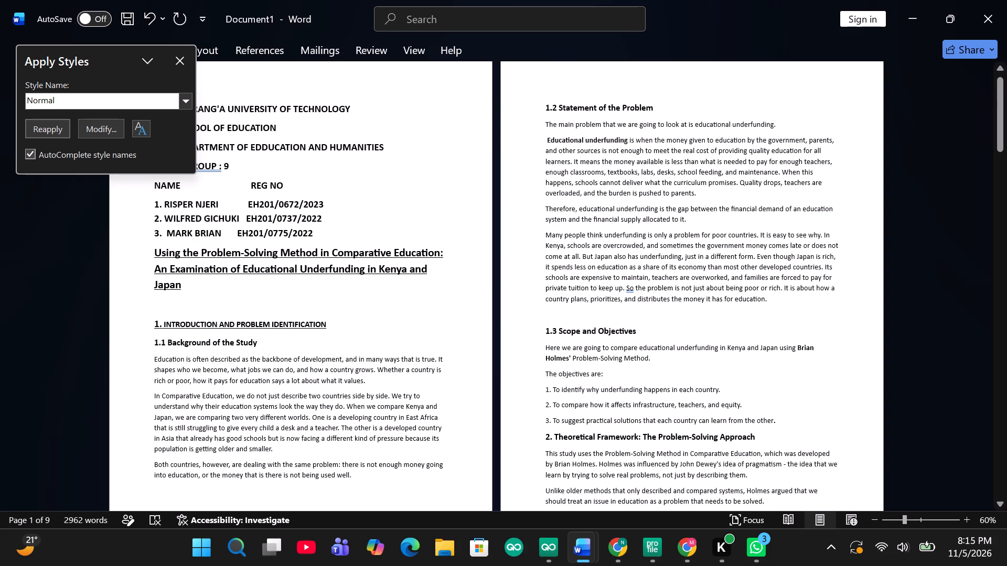
Pad with spaces after the third member's registration number to reach a new line, and enter the list number "4." there.
{"action": "left_click", "coordinate": [322, 234]}
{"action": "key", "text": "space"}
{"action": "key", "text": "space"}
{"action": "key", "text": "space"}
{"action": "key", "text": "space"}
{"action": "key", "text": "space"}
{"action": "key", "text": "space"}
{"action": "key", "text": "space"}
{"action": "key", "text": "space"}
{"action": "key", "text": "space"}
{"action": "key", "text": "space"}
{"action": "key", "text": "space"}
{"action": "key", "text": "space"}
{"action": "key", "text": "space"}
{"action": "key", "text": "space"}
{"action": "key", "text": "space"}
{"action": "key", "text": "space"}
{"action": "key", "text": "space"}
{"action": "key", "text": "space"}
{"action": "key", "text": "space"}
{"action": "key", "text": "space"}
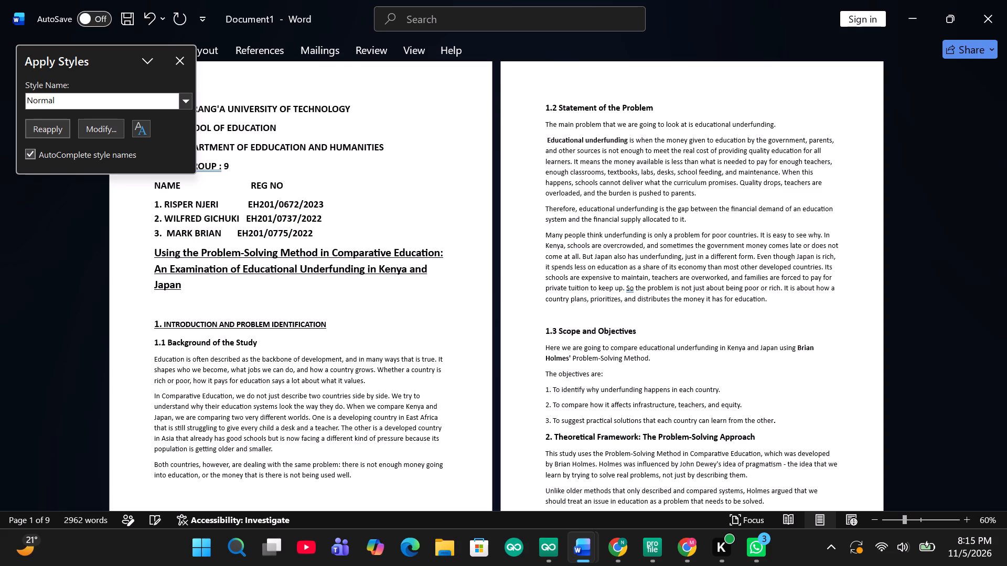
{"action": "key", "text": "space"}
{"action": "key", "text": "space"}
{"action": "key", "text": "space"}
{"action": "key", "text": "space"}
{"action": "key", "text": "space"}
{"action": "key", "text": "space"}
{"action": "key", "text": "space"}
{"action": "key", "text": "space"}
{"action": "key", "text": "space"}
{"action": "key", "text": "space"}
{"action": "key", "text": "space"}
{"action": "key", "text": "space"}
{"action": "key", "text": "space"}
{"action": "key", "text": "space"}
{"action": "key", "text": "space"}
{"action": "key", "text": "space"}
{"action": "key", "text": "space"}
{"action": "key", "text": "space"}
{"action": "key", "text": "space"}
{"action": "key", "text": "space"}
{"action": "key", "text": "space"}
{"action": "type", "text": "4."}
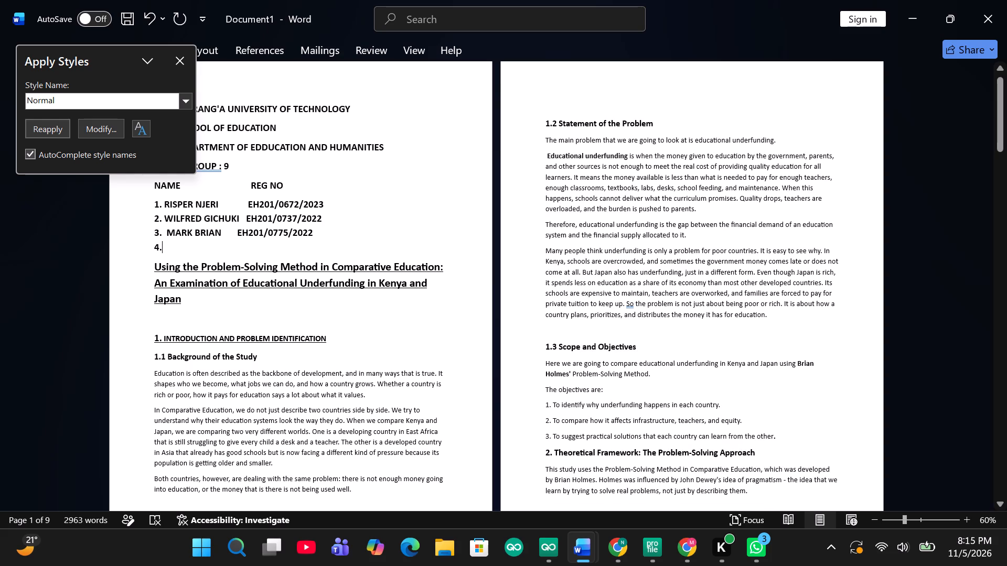
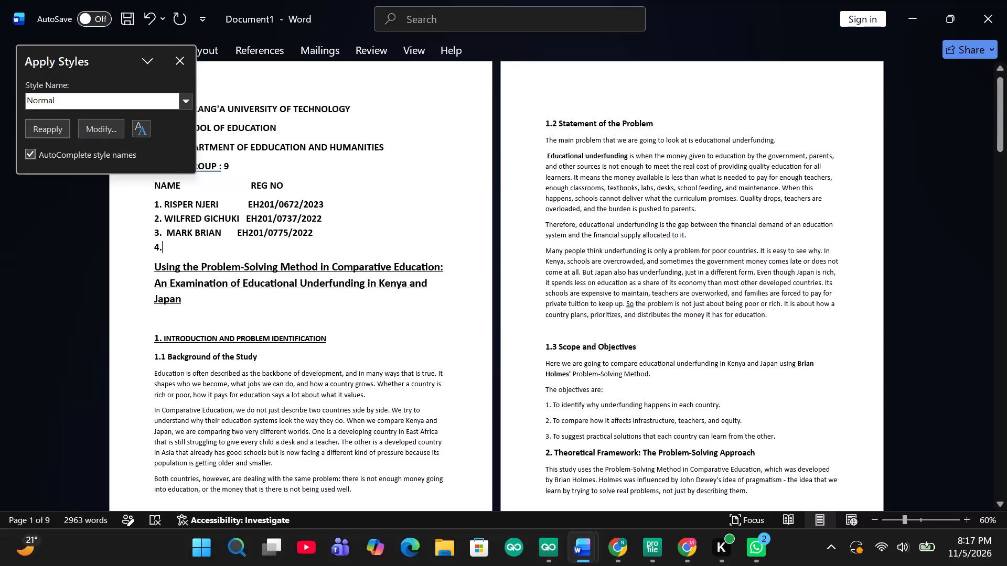
Enter the fourth member's name in capitals beside number 4 in the members list.
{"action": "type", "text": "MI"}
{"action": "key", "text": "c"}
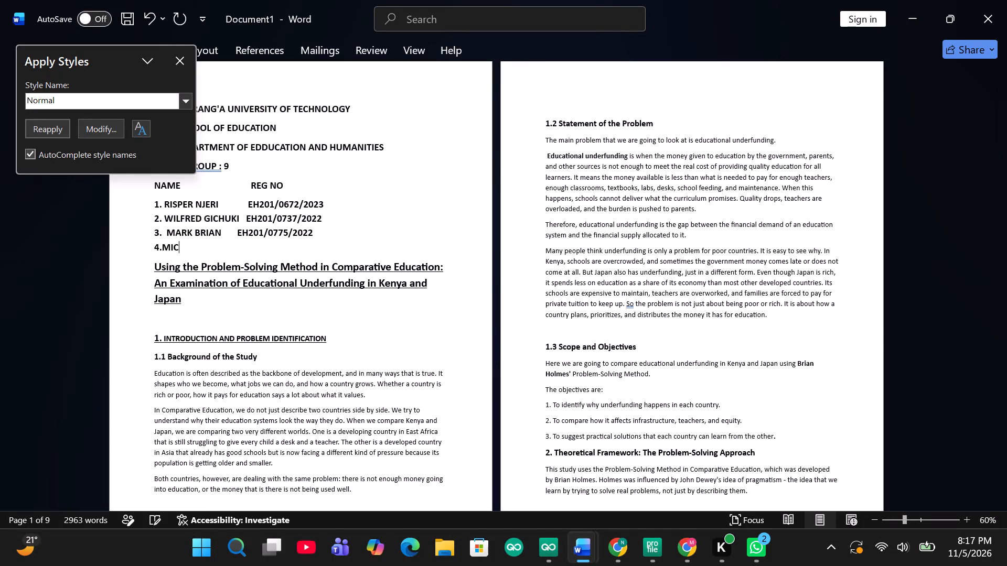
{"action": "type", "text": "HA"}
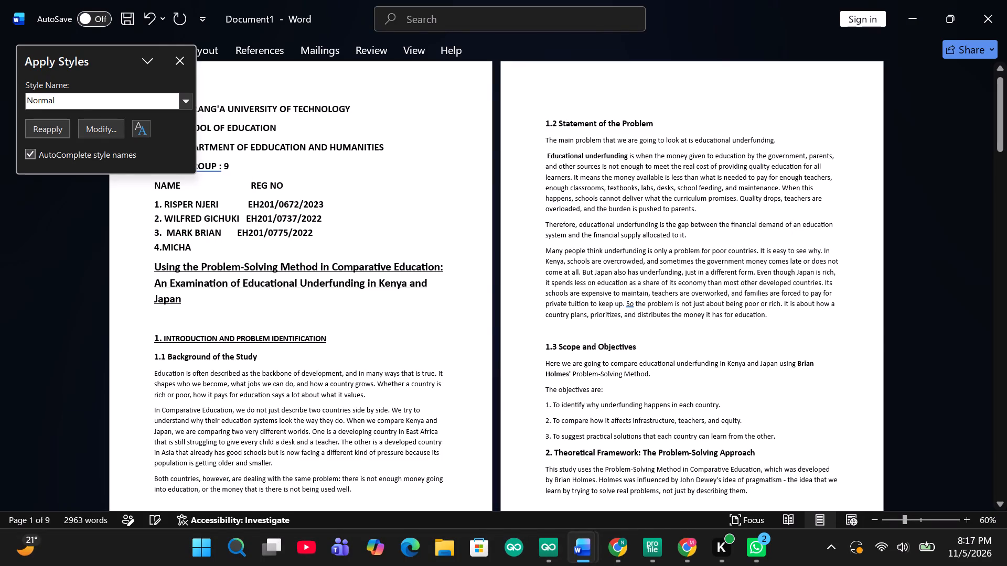
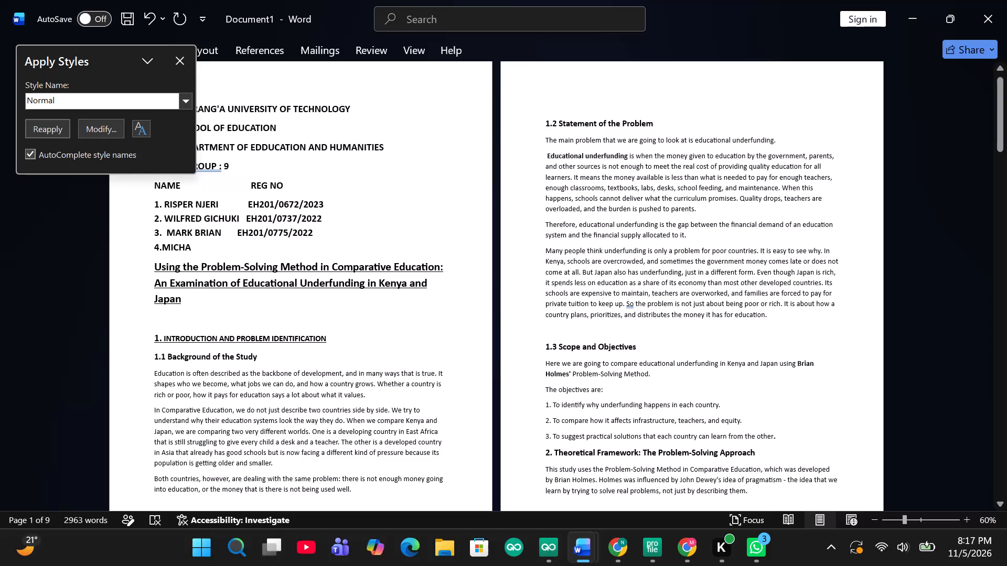
Complete the fourth member's name in capitals in the members list, followed by three spaces.
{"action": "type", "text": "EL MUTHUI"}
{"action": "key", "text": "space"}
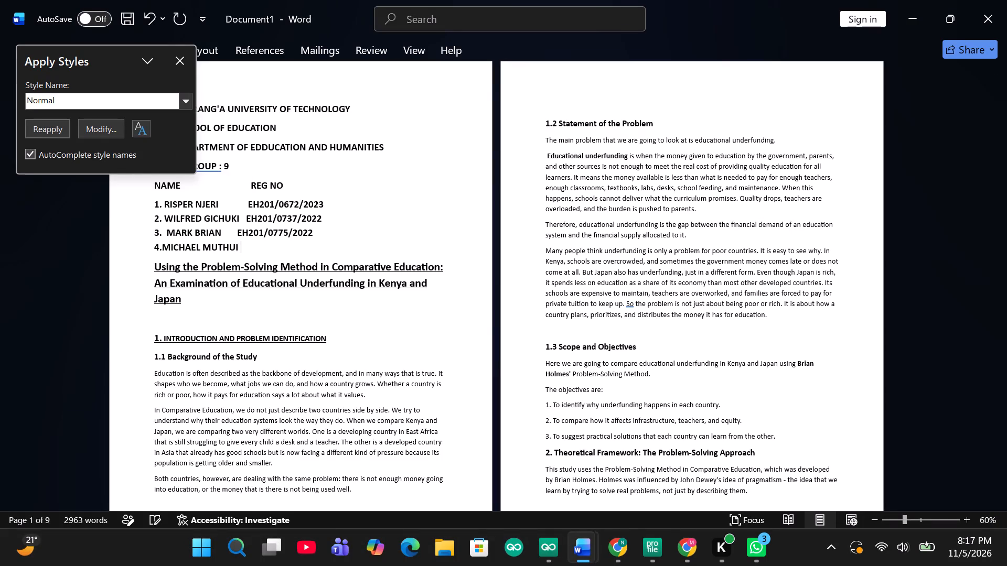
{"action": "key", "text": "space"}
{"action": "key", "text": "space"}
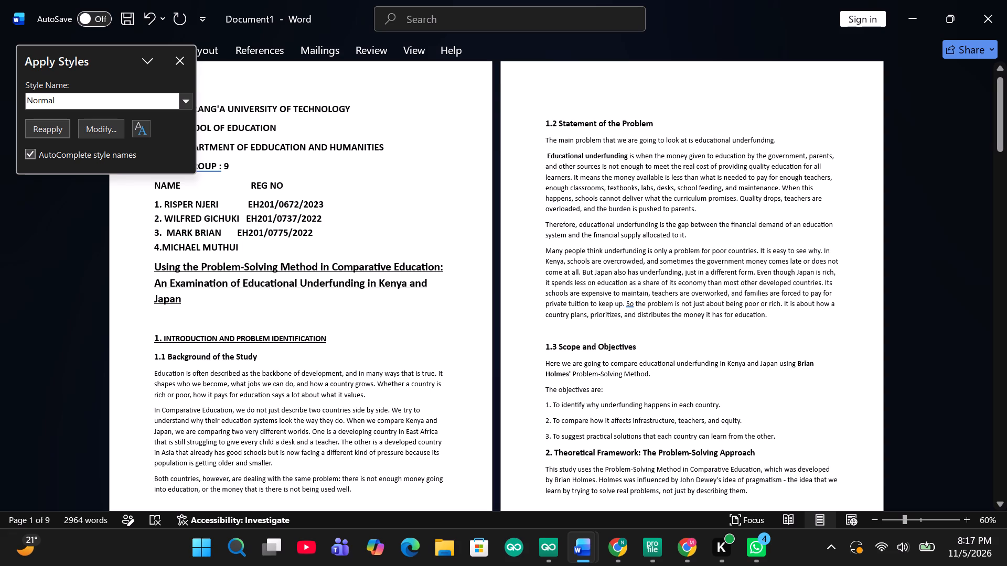
Widen the gap between the first member's name and registration number in the members list.
{"action": "left_click", "coordinate": [245, 203]}
Widen the gap before the first member's registration number with spaces, shifting it beyond the start of the REG NO heading.
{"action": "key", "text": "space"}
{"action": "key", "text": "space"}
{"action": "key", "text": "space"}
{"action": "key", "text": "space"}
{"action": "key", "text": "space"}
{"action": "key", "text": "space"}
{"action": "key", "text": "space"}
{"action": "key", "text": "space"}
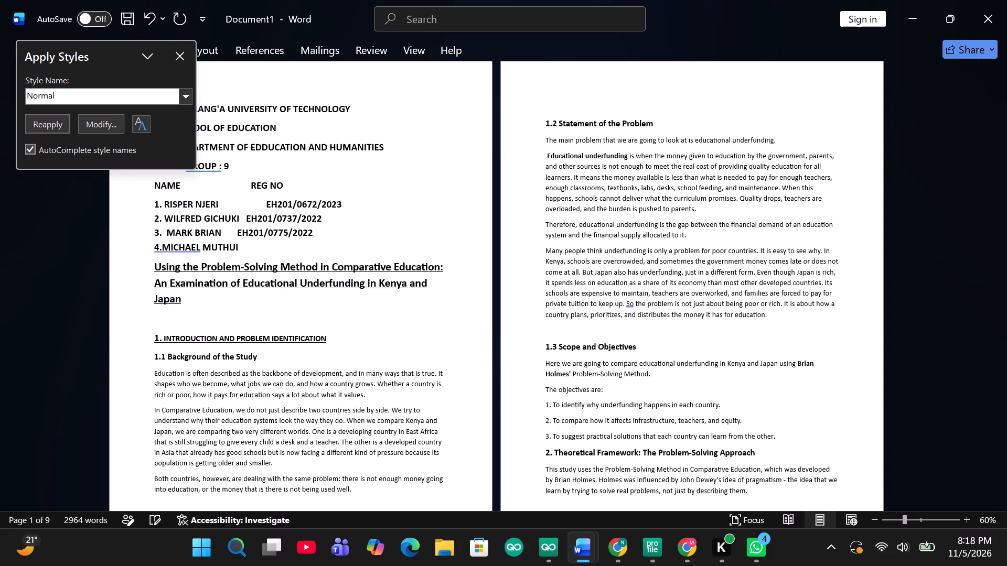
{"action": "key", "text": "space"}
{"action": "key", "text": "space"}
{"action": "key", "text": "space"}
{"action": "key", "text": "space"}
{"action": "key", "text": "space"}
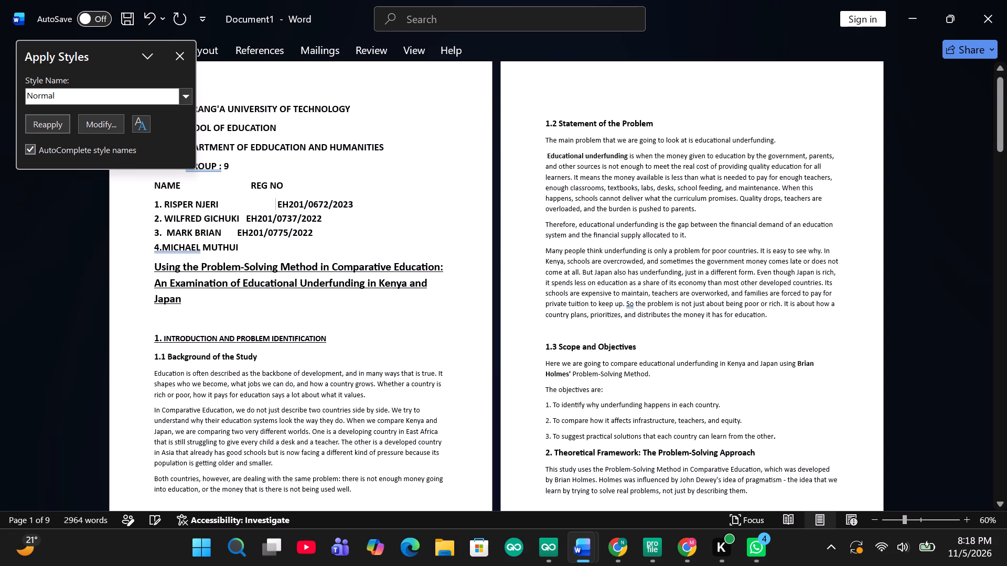
Add spaces before the second member's registration number to align it with the first member's number.
{"action": "left_click", "coordinate": [247, 218]}
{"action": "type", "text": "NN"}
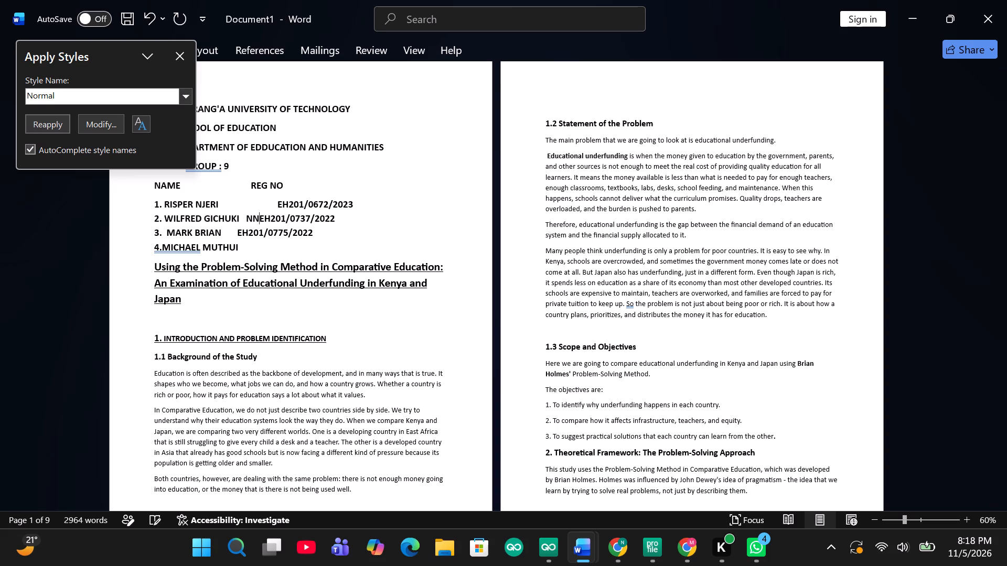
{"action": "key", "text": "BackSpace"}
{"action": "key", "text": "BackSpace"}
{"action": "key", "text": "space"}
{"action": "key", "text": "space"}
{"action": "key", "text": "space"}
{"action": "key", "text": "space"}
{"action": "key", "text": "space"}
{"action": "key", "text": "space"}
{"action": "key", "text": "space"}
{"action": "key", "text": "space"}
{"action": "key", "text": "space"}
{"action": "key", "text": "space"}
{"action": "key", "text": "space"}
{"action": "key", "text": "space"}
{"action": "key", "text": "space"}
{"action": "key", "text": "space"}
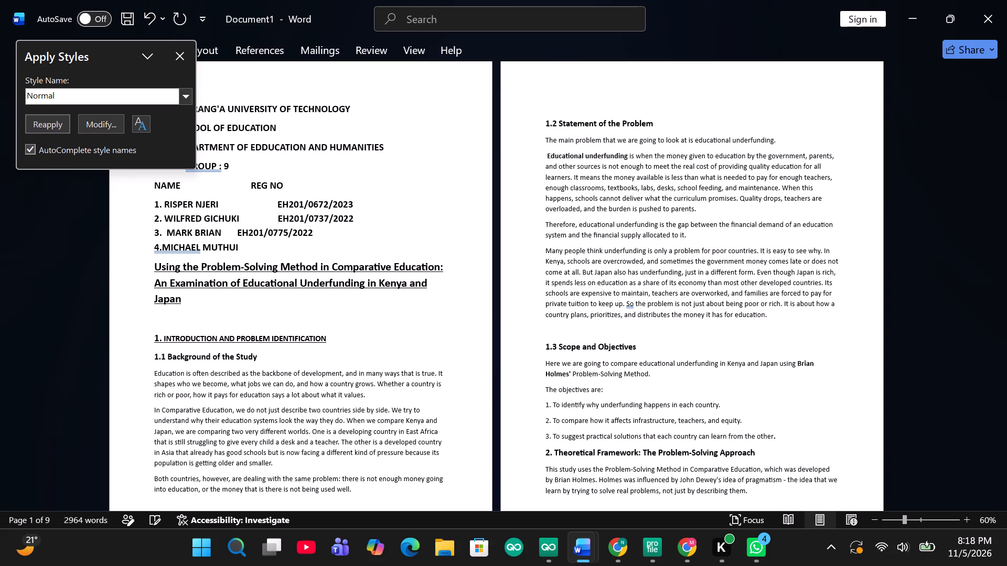
Add spaces before the third member's registration number to align it with the two numbers above.
{"action": "left_click", "coordinate": [233, 236]}
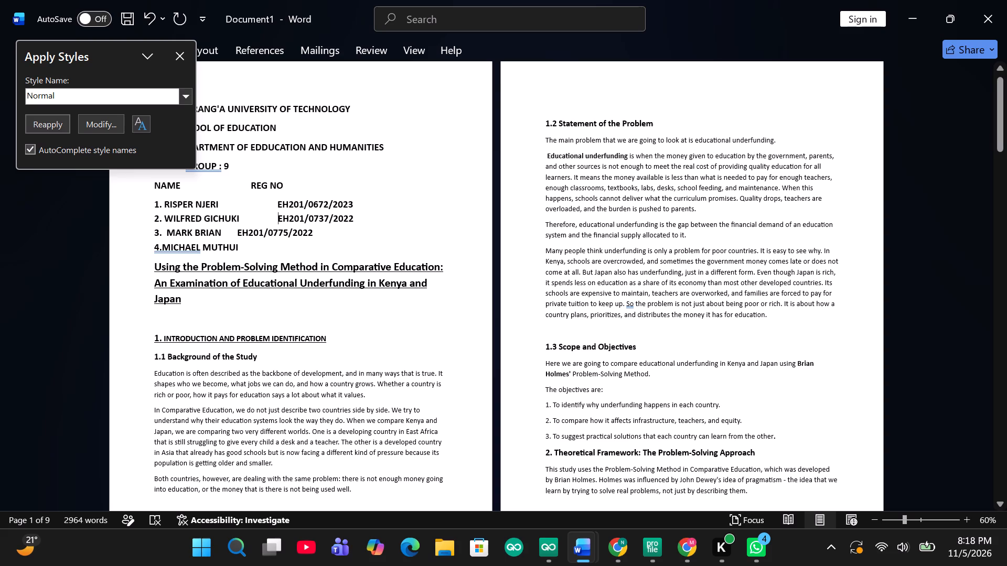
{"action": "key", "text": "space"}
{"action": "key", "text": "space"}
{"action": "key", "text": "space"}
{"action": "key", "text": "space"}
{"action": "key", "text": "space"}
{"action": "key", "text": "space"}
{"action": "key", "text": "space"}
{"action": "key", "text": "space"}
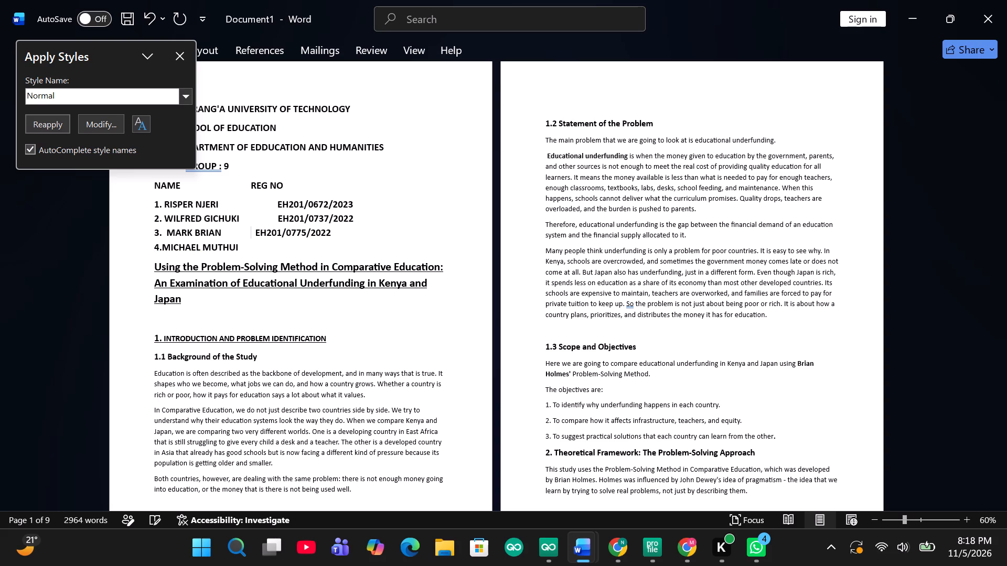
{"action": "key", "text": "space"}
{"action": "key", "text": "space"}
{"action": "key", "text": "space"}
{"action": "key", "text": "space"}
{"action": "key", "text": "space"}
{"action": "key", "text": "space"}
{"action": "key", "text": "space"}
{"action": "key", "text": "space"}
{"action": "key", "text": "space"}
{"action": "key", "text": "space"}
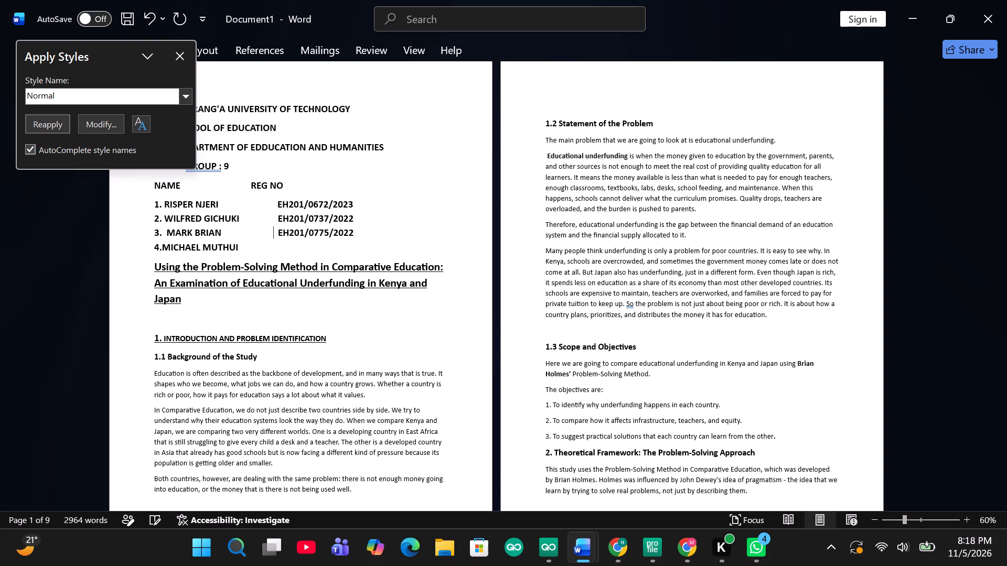
Add spaces between the NAME and REG NO headings so REG NO sits above the registration number column.
{"action": "left_click", "coordinate": [239, 188]}
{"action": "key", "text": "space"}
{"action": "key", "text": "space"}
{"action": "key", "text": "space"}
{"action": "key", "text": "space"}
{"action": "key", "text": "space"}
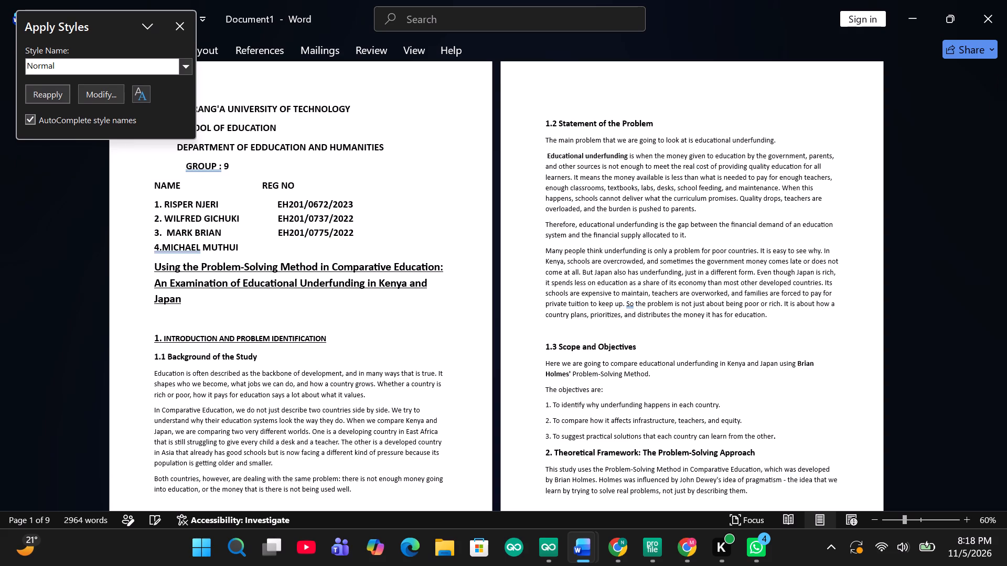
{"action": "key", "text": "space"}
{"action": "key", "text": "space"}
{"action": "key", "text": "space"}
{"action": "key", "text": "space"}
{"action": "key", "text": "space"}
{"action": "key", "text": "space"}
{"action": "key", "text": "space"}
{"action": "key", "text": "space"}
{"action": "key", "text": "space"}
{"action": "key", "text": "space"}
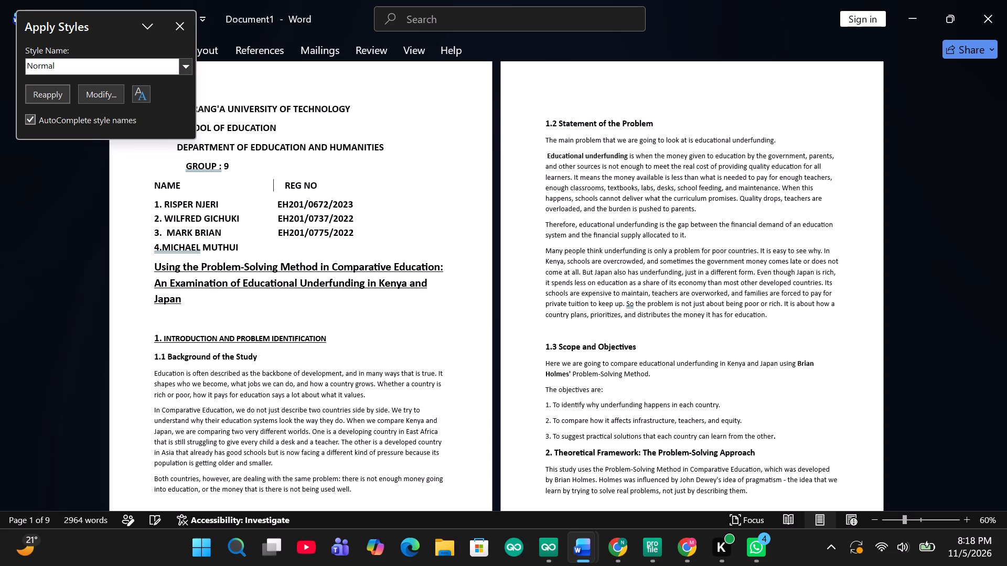
Underline the whole NAME and REG NO heading line.
{"action": "left_click_drag", "start_coordinate": [281, 187], "coordinate": [336, 179]}
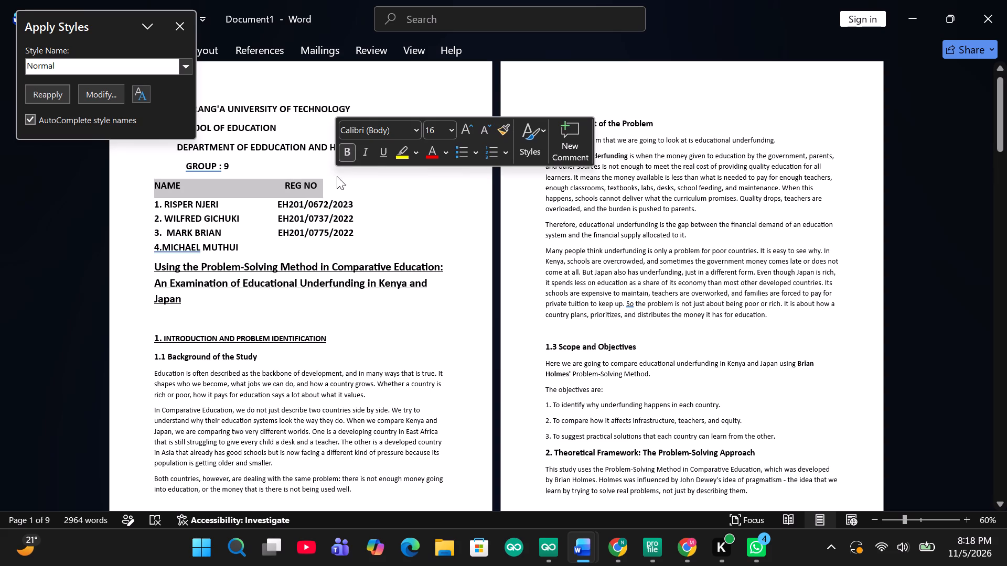
{"action": "left_click", "coordinate": [379, 150]}
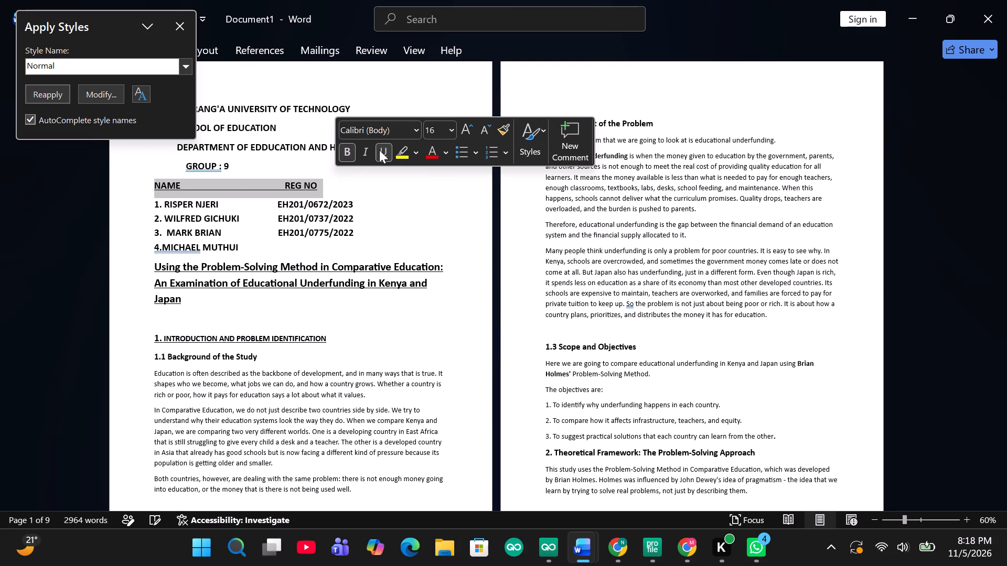
{"action": "left_click", "coordinate": [358, 177]}
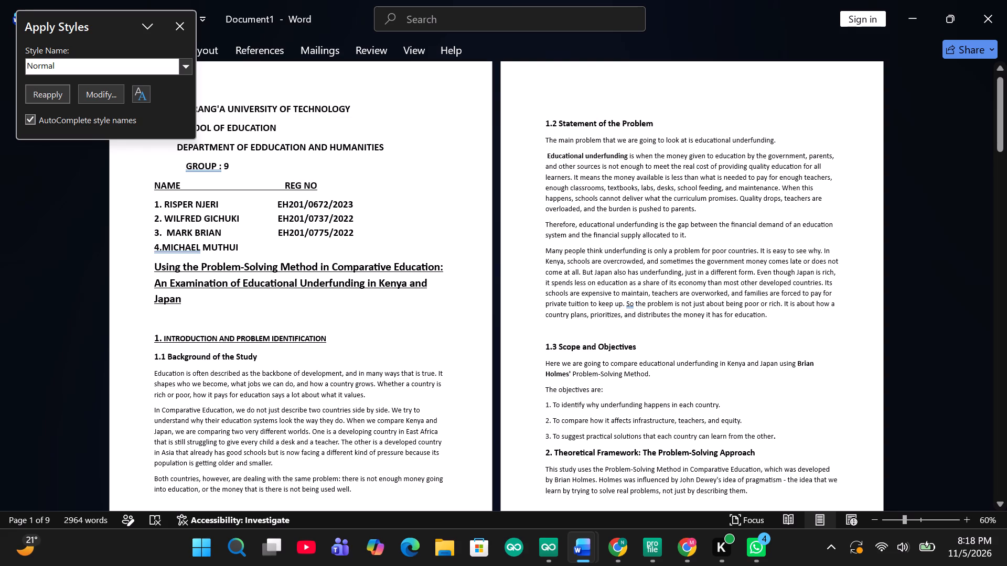
Enter the fourth member's registration number after the name, spaced to line up with the registration number column.
{"action": "left_click", "coordinate": [278, 244]}
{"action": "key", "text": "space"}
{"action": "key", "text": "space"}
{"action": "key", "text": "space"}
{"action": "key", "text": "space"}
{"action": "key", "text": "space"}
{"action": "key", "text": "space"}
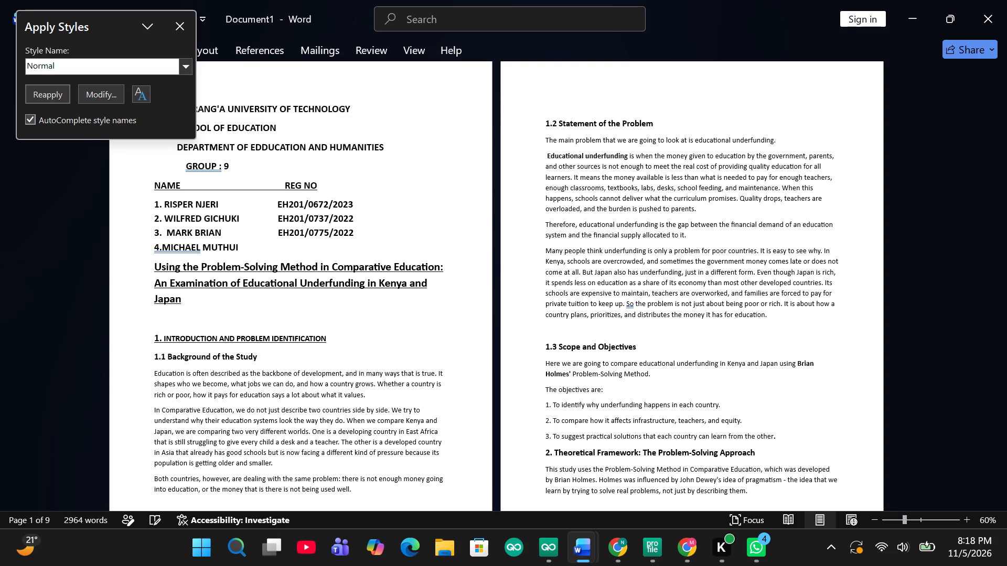
{"action": "key", "text": "BackSpace"}
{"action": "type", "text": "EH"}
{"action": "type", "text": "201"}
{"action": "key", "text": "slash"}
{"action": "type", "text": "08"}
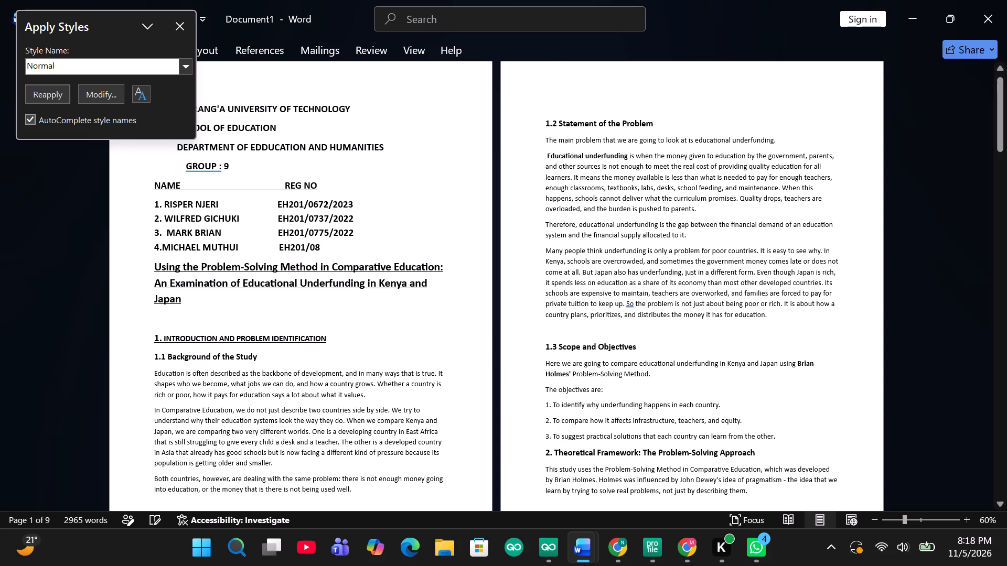
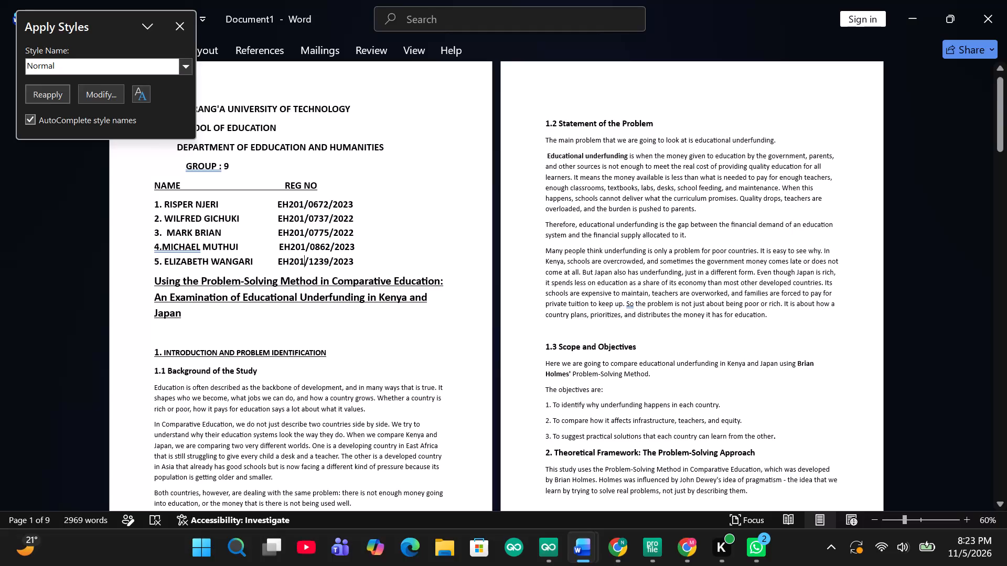
Pad the end of the fifth member's line with spaces and start a sixth entry numbered "6." on the line below.
{"action": "left_click", "coordinate": [368, 270]}
{"action": "key", "text": "space"}
{"action": "key", "text": "space"}
{"action": "key", "text": "space"}
{"action": "key", "text": "space"}
{"action": "key", "text": "space"}
{"action": "key", "text": "space"}
{"action": "key", "text": "space"}
{"action": "key", "text": "space"}
{"action": "key", "text": "space"}
{"action": "key", "text": "space"}
{"action": "key", "text": "space"}
{"action": "key", "text": "space"}
{"action": "key", "text": "space"}
{"action": "key", "text": "space"}
{"action": "key", "text": "space"}
{"action": "key", "text": "space"}
{"action": "key", "text": "space"}
{"action": "key", "text": "space"}
{"action": "key", "text": "space"}
{"action": "key", "text": "space"}
{"action": "key", "text": "space"}
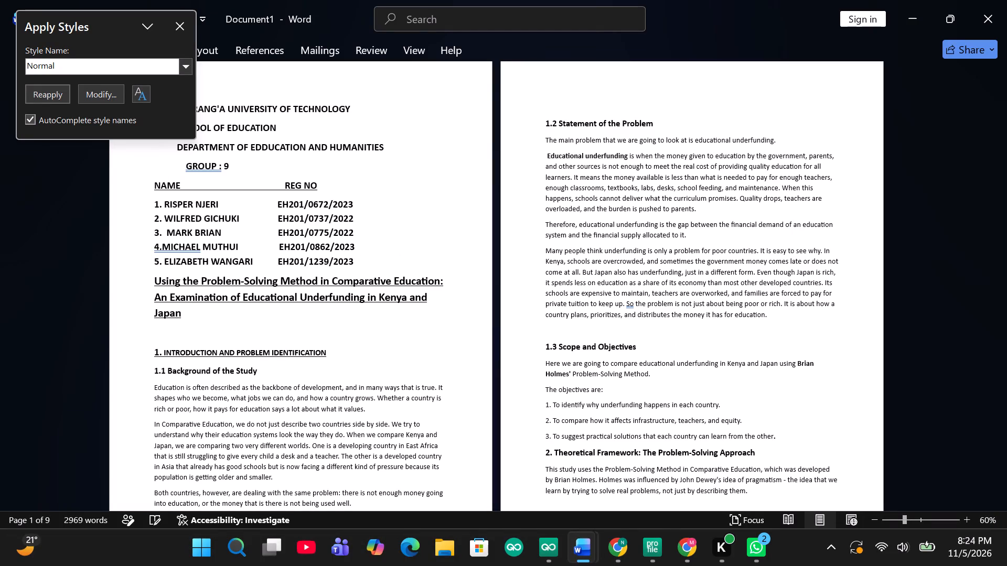
{"action": "key", "text": "space"}
{"action": "key", "text": "space"}
{"action": "key", "text": "space"}
{"action": "key", "text": "space"}
{"action": "key", "text": "space"}
{"action": "key", "text": "space"}
{"action": "key", "text": "space"}
{"action": "key", "text": "space"}
{"action": "key", "text": "space"}
{"action": "key", "text": "space"}
{"action": "key", "text": "space"}
{"action": "key", "text": "space"}
{"action": "key", "text": "space"}
{"action": "key", "text": "space"}
{"action": "key", "text": "space"}
{"action": "key", "text": "space"}
{"action": "key", "text": "space"}
{"action": "key", "text": "space"}
{"action": "key", "text": "space"}
{"action": "key", "text": "space"}
{"action": "type", "text": "6."}
{"action": "key", "text": "space"}
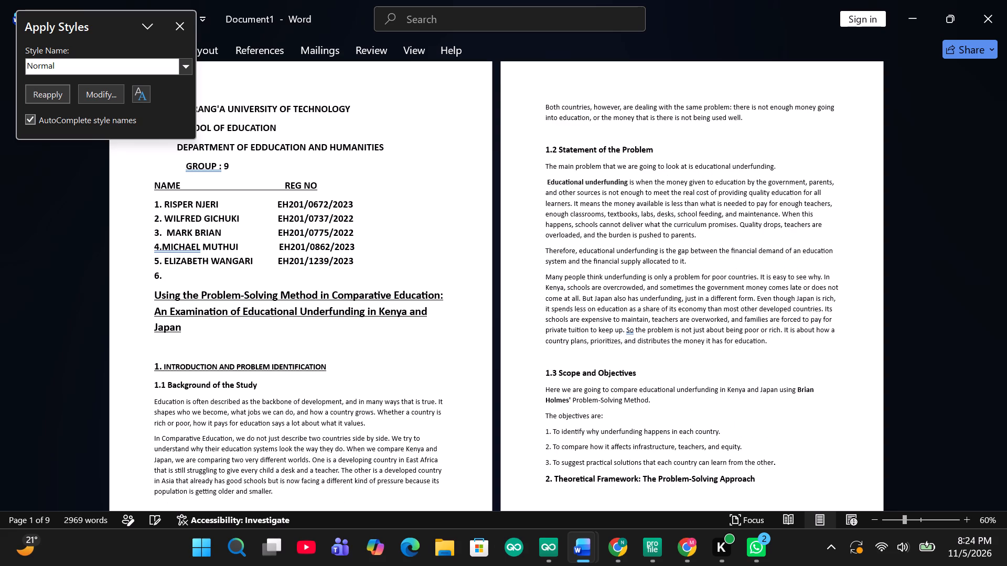
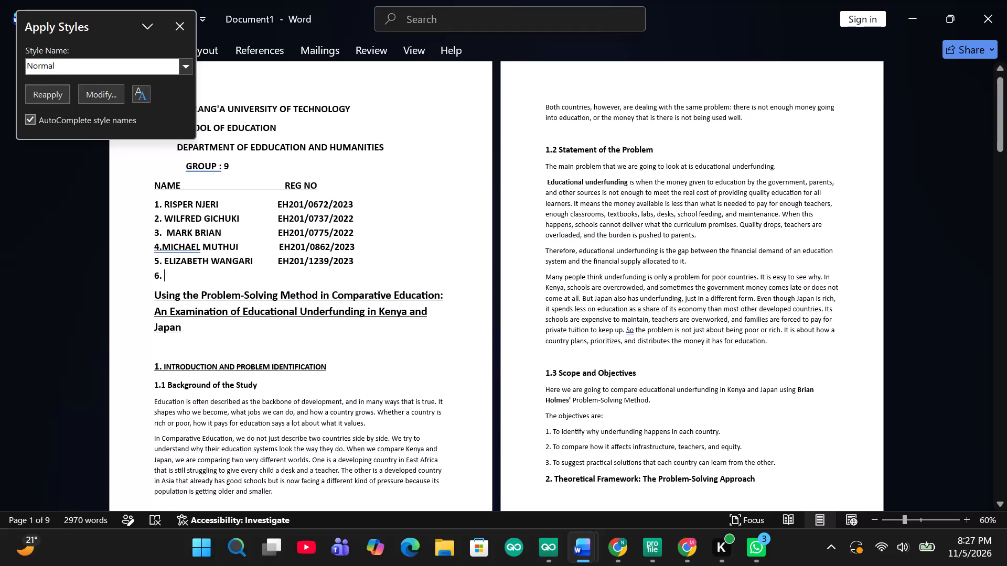
Paste the copied names and registration numbers of the remaining three members after "6.".
{"action": "key", "text": "ctrl+v"}
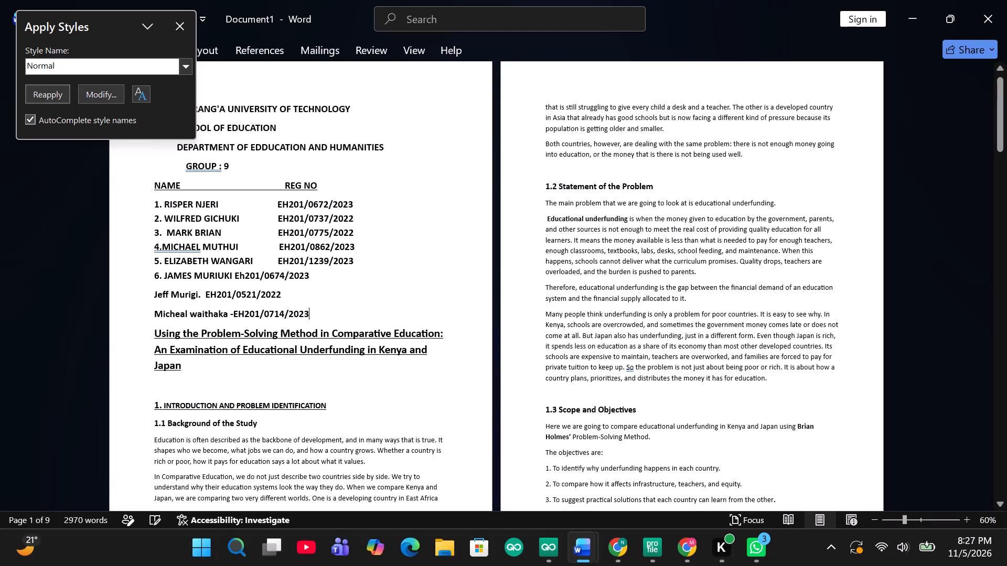
Pad the gap after the sixth member's name with spaces to align the registration number under REG NO.
{"action": "left_click", "coordinate": [227, 275]}
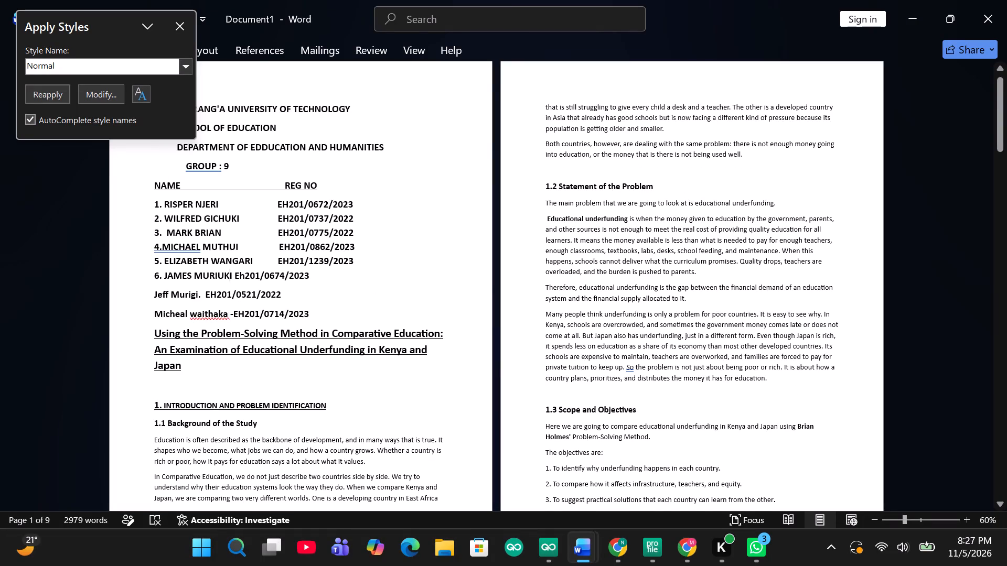
{"action": "left_click", "coordinate": [233, 275]}
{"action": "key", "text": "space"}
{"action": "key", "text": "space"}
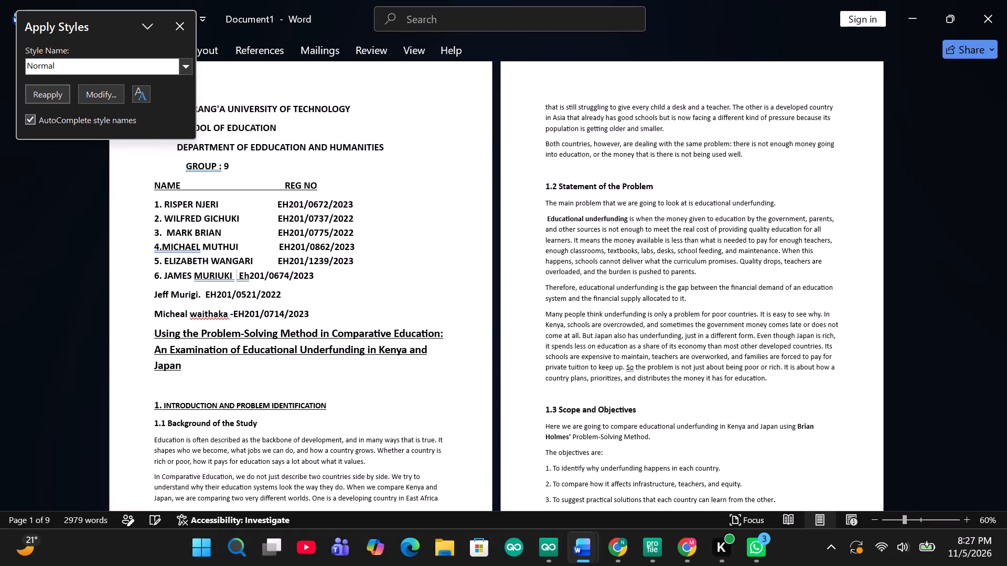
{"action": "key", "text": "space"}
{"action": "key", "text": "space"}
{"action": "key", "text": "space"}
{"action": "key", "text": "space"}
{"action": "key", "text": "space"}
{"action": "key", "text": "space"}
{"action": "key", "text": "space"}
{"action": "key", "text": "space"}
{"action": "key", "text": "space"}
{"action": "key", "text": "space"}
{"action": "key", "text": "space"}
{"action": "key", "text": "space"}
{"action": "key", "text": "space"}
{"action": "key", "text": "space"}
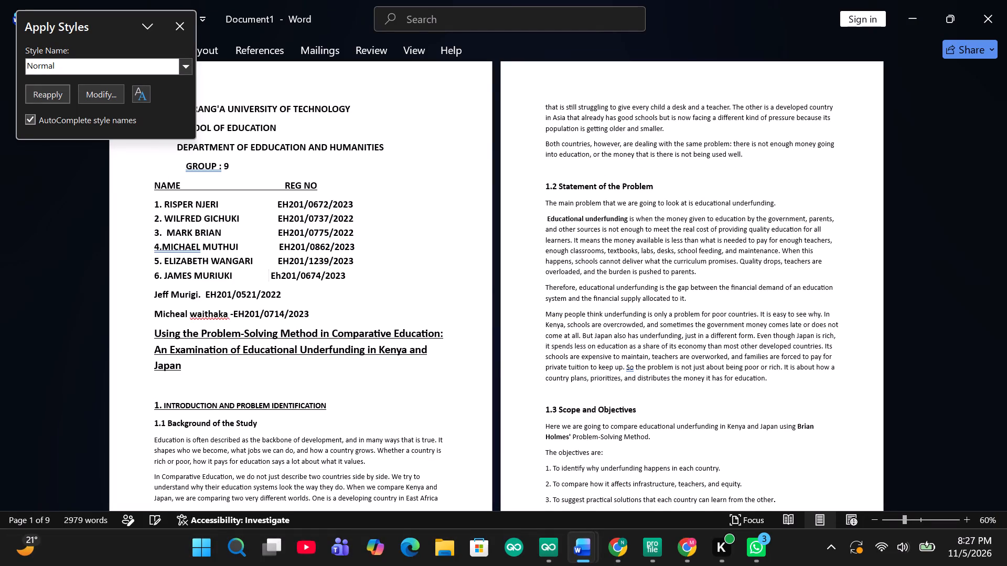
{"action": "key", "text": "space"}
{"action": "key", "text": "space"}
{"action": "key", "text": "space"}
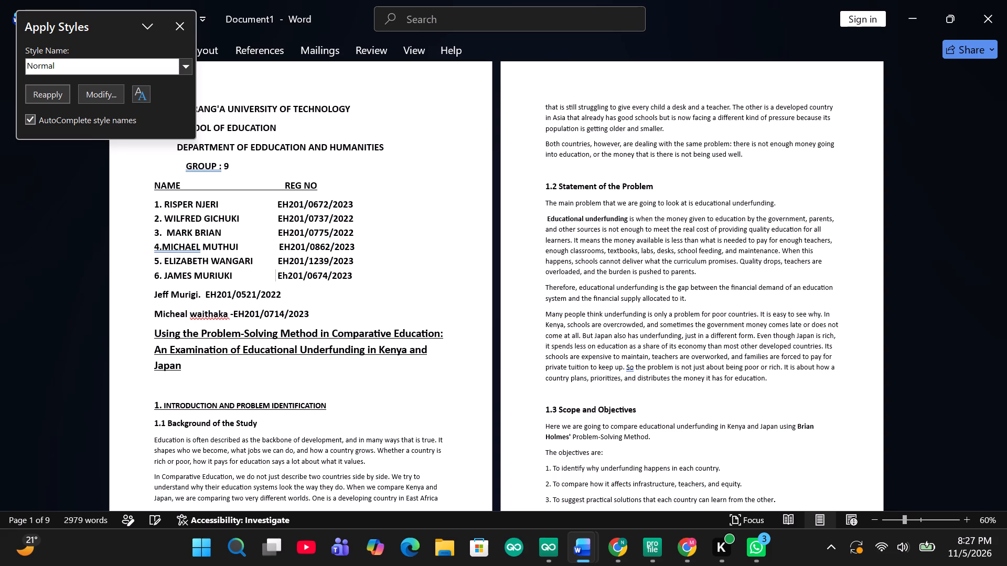
Replace the lowercase "h" in the sixth member's registration prefix with a capital so it reads "EH".
{"action": "left_click", "coordinate": [285, 278]}
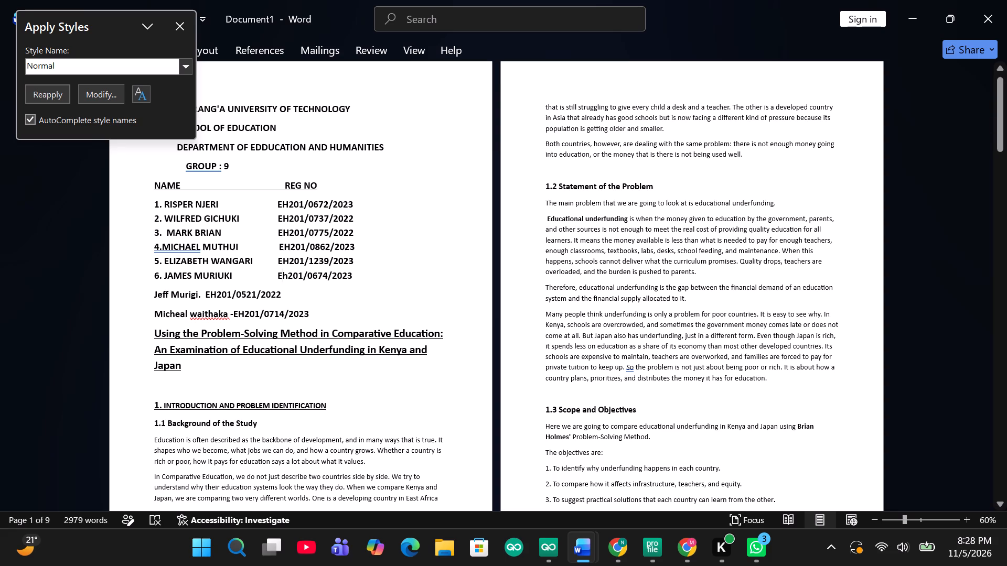
{"action": "left_click", "coordinate": [287, 278]}
{"action": "key", "text": "BackSpace"}
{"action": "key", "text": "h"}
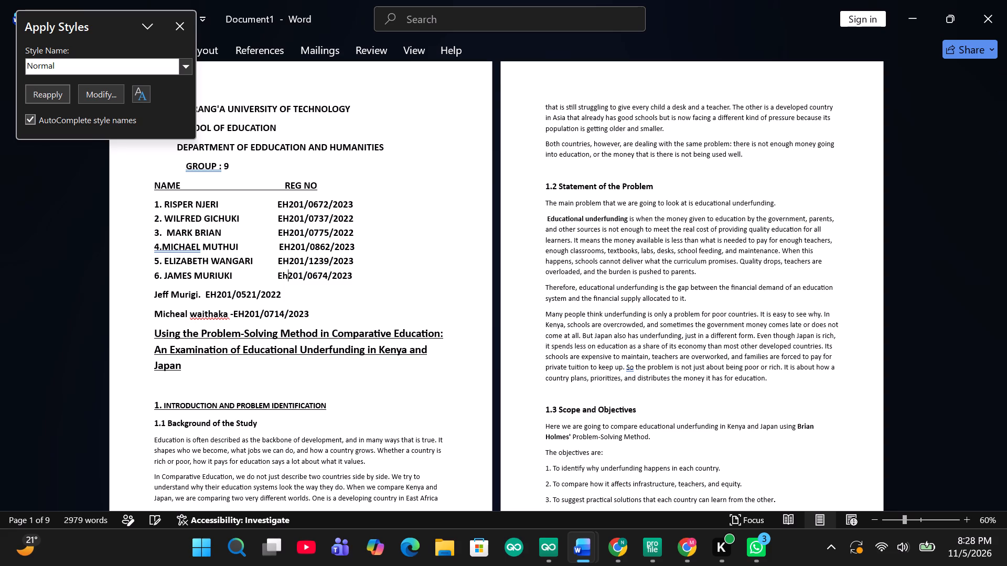
{"action": "key", "text": "BackSpace"}
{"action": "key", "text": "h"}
Pad the gap in the first unnumbered pasted entry with spaces to align its registration number with the column above.
{"action": "left_click", "coordinate": [201, 296]}
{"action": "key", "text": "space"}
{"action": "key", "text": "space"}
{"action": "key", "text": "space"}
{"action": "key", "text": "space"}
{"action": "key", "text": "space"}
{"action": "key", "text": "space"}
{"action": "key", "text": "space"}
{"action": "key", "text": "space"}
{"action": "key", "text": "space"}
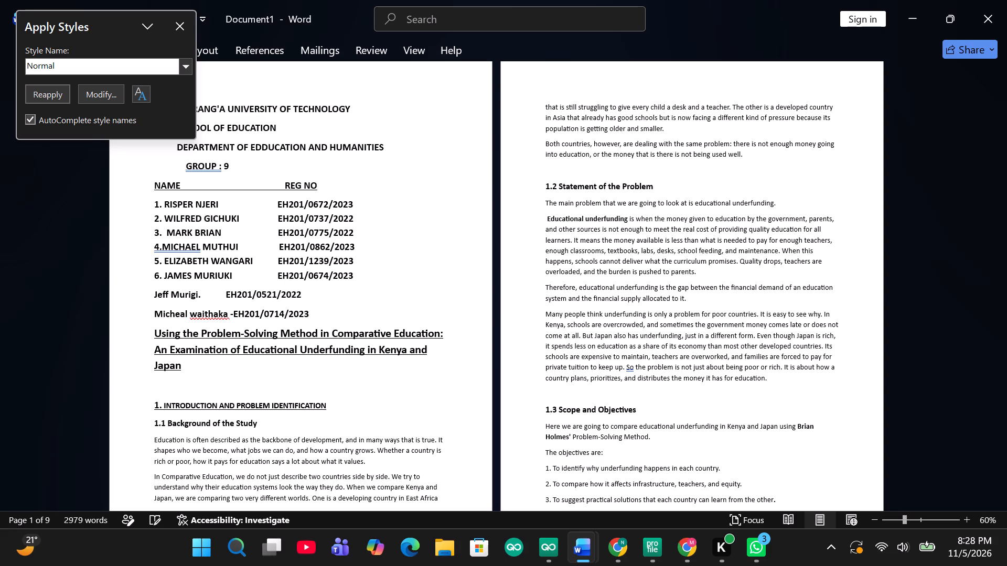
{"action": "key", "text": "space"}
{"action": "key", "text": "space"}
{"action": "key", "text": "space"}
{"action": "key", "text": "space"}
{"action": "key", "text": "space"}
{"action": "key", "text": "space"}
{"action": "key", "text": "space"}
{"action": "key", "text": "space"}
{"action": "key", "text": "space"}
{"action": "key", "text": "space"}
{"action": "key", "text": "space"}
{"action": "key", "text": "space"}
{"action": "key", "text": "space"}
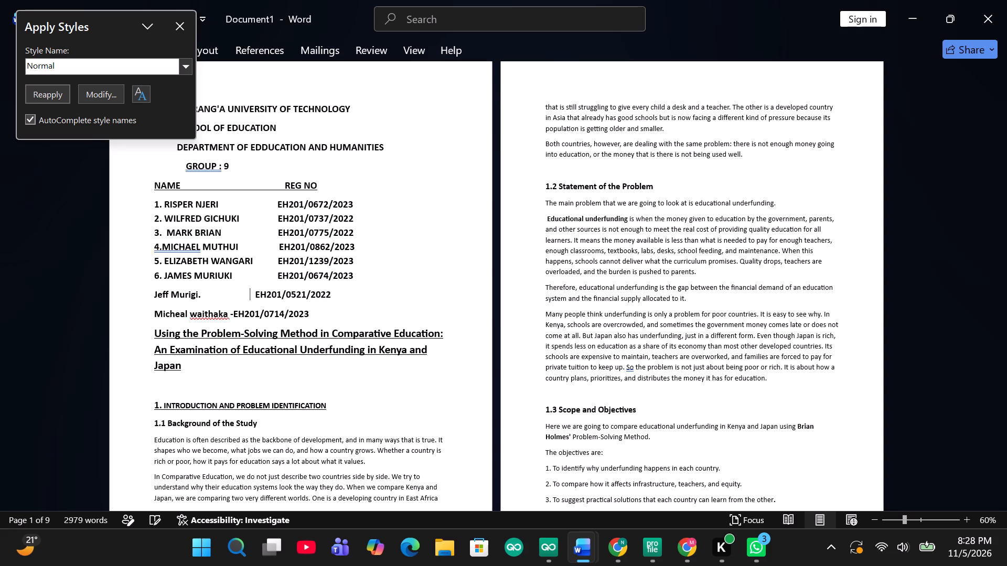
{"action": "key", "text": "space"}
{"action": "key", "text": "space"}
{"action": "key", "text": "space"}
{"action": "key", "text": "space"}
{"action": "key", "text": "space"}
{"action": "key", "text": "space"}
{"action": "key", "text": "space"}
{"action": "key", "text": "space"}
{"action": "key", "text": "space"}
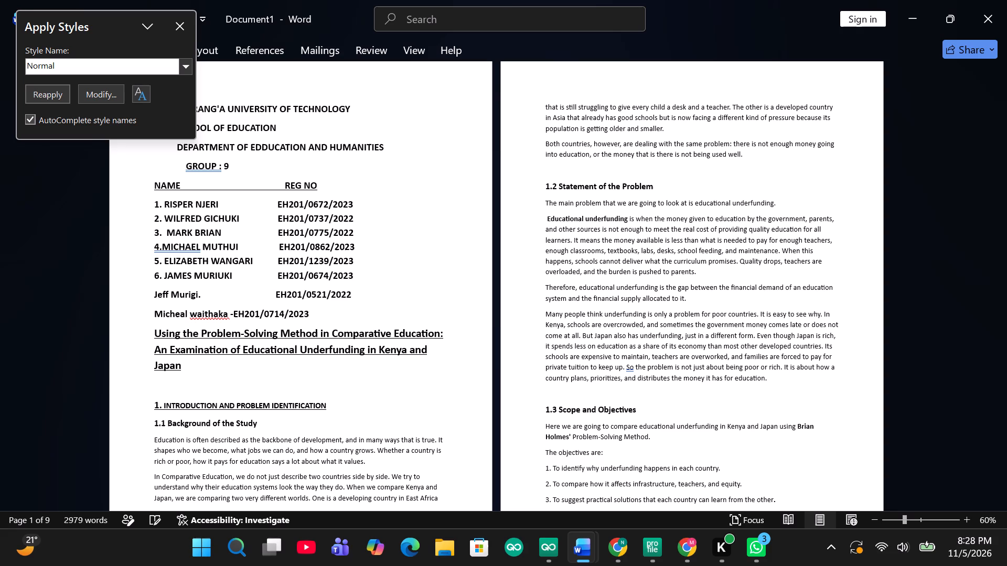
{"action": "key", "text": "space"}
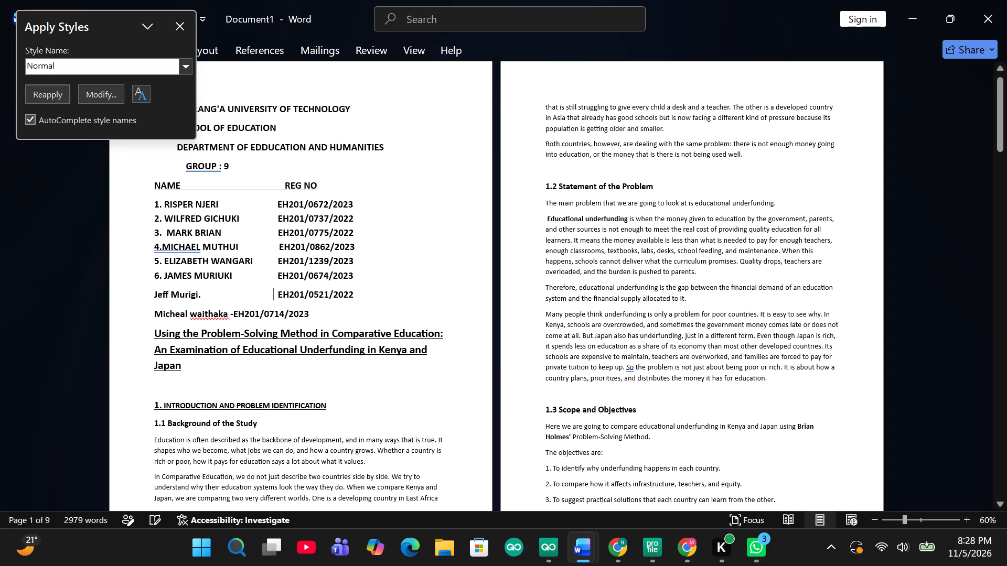
Pad the end of the sixth member's line with spaces and start a seventh entry numbered "7." on the line below.
{"action": "left_click", "coordinate": [152, 286]}
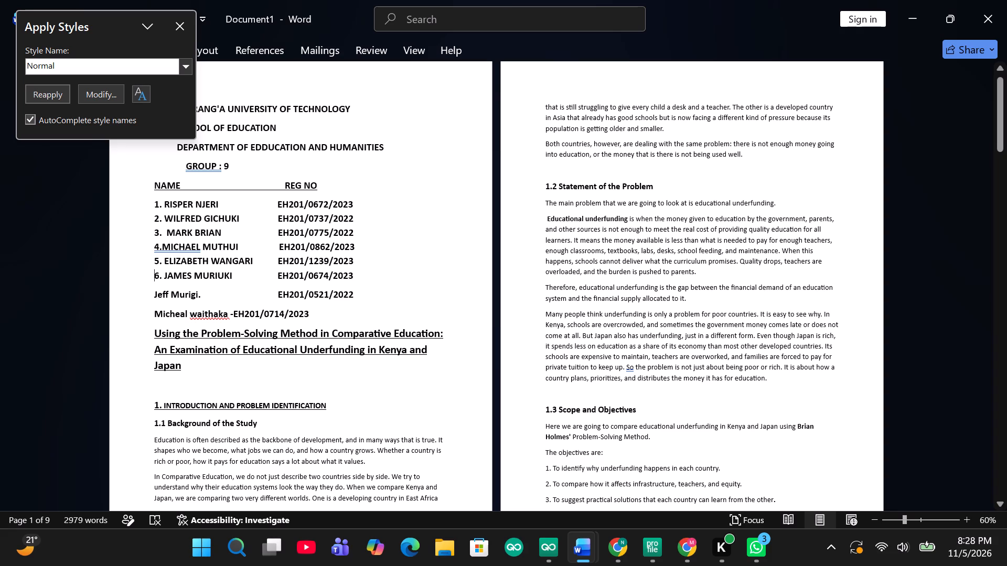
{"action": "left_click", "coordinate": [152, 291]}
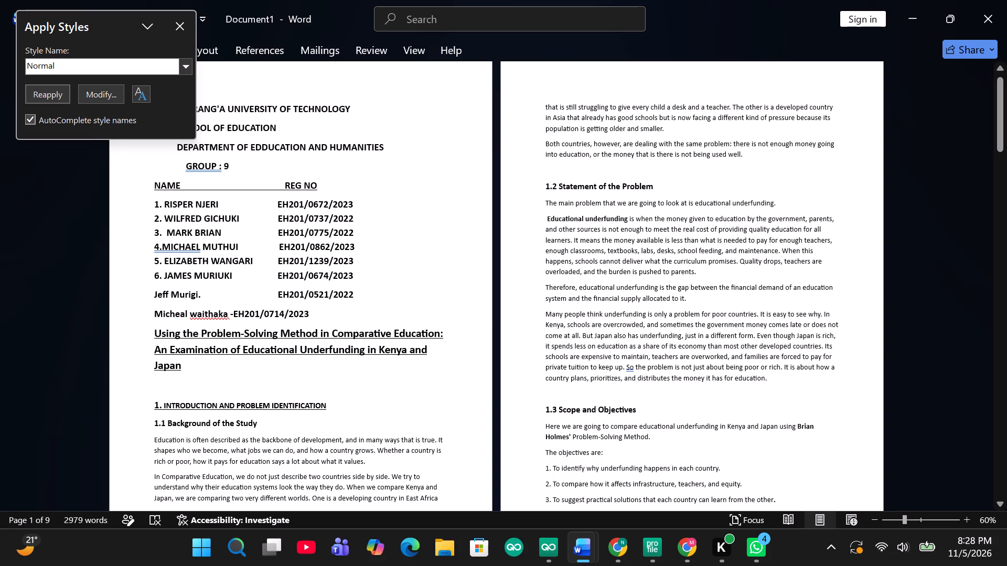
{"action": "left_click", "coordinate": [352, 279]}
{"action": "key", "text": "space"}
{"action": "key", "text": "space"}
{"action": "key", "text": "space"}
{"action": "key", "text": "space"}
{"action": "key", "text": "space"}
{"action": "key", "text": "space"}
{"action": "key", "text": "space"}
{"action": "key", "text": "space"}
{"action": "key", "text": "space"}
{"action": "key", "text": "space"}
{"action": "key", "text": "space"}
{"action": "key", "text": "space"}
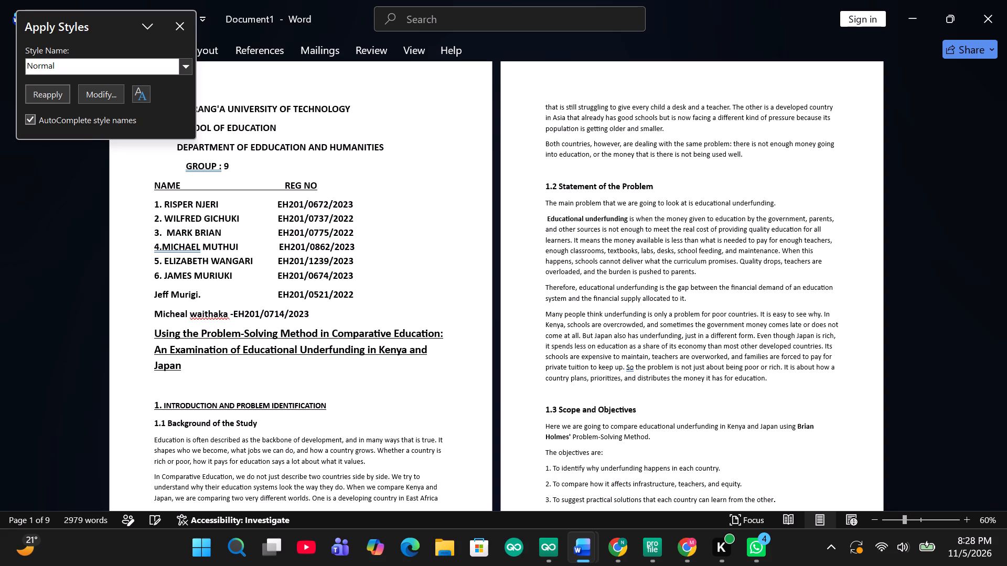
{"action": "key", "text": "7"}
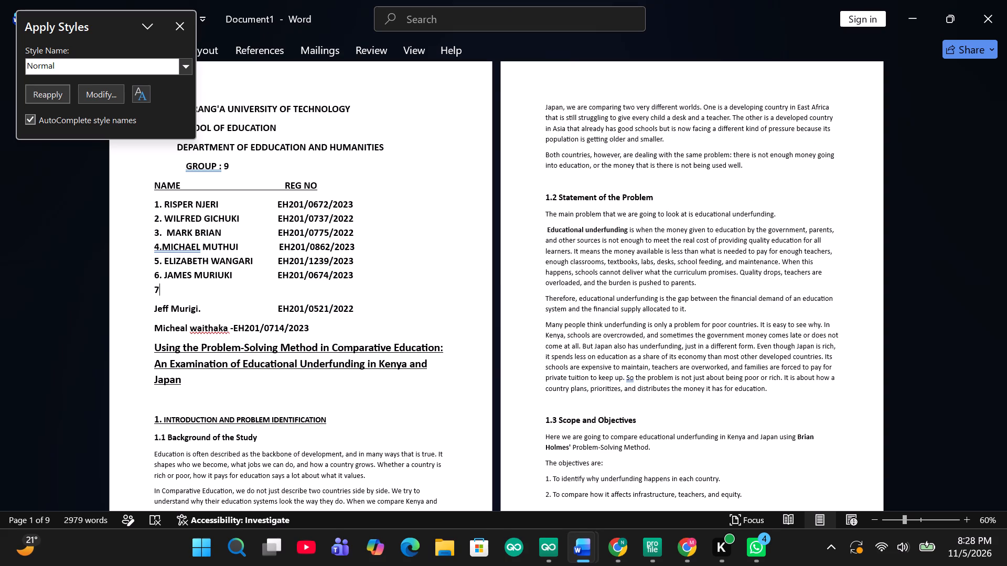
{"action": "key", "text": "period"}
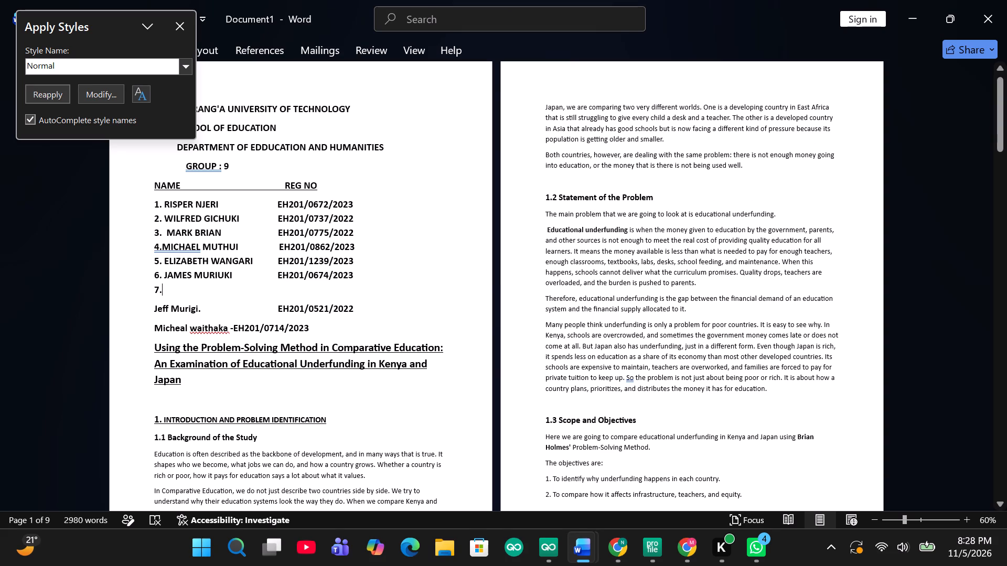
Enter the seventh member's name in capitals after "7.", matching the first unnumbered pasted entry.
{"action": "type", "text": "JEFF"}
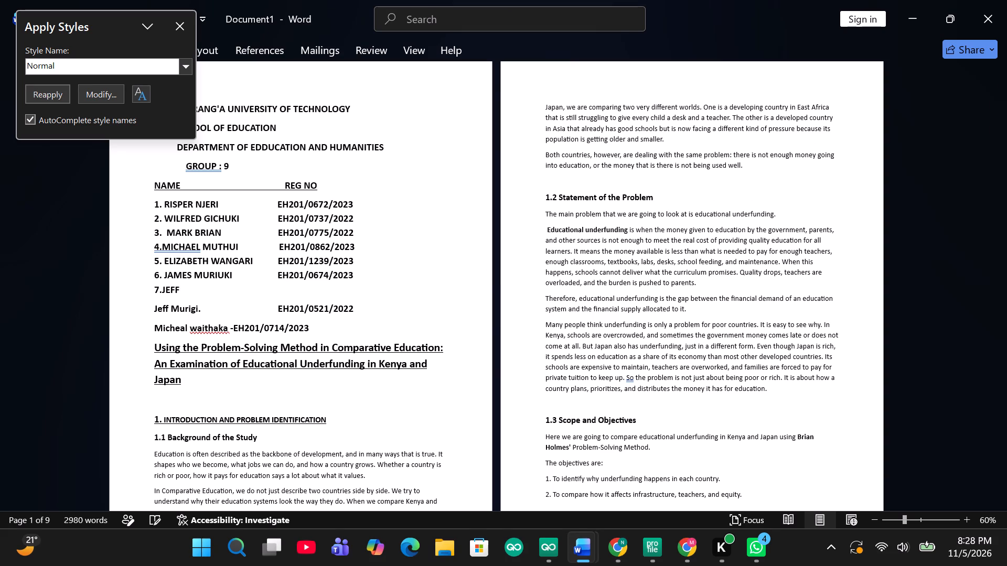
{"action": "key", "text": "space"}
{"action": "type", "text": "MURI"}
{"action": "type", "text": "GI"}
Space across to the REG NO column and enter the seventh member's registration number, using a zero rather than the letter O.
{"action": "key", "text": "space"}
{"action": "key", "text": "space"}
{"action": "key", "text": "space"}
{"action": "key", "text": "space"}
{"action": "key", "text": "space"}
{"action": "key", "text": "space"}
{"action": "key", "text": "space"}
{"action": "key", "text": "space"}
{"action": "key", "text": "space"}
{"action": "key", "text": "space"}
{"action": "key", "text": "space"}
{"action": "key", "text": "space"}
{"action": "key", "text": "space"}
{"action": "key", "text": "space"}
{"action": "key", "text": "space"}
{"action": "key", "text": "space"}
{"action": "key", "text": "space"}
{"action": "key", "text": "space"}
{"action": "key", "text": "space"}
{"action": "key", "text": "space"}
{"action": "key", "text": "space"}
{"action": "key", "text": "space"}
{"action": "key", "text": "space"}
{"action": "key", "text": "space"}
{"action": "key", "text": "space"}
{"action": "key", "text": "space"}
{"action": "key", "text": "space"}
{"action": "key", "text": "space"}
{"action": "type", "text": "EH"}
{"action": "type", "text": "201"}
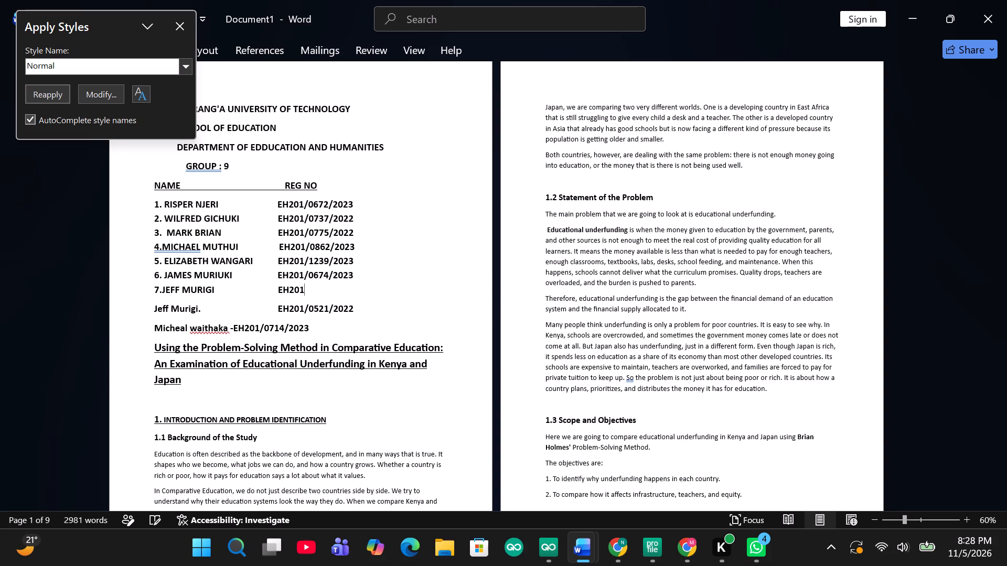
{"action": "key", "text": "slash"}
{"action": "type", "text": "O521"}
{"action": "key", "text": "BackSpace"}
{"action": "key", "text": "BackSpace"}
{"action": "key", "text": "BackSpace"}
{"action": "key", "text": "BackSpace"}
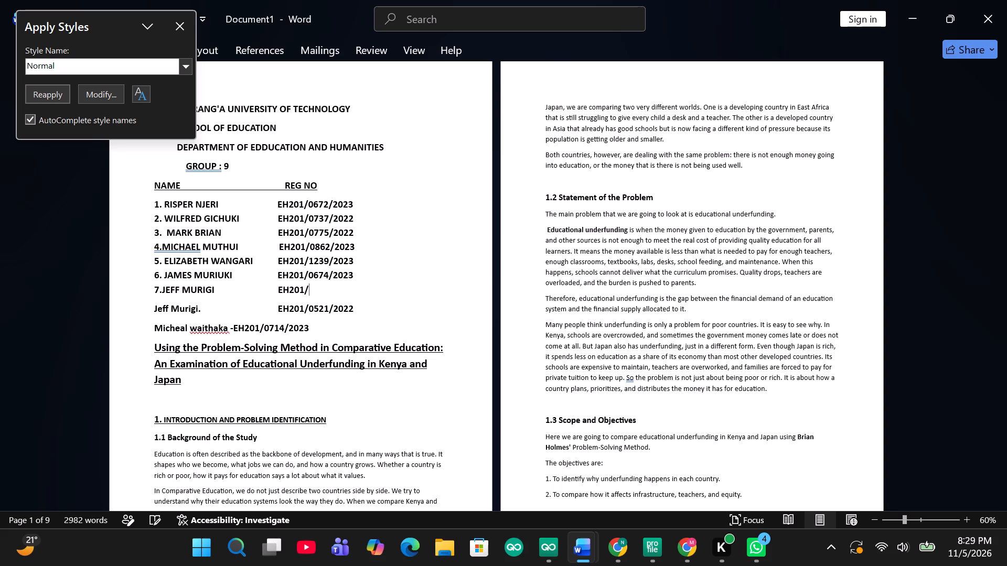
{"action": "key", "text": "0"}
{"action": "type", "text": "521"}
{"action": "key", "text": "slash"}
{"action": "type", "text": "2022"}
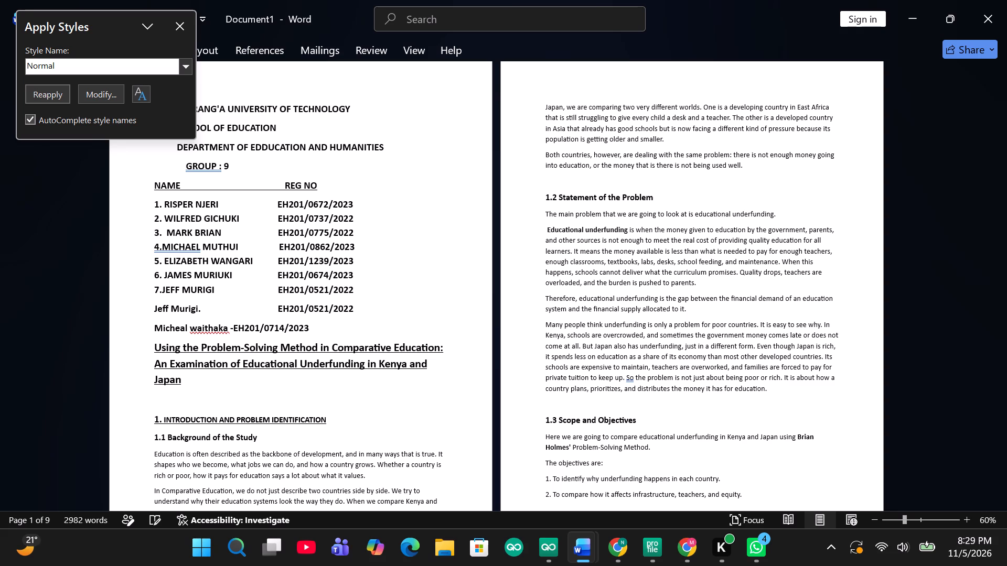
Pad the end of the seventh member's line with spaces and start an eighth entry numbered "8." on the line below.
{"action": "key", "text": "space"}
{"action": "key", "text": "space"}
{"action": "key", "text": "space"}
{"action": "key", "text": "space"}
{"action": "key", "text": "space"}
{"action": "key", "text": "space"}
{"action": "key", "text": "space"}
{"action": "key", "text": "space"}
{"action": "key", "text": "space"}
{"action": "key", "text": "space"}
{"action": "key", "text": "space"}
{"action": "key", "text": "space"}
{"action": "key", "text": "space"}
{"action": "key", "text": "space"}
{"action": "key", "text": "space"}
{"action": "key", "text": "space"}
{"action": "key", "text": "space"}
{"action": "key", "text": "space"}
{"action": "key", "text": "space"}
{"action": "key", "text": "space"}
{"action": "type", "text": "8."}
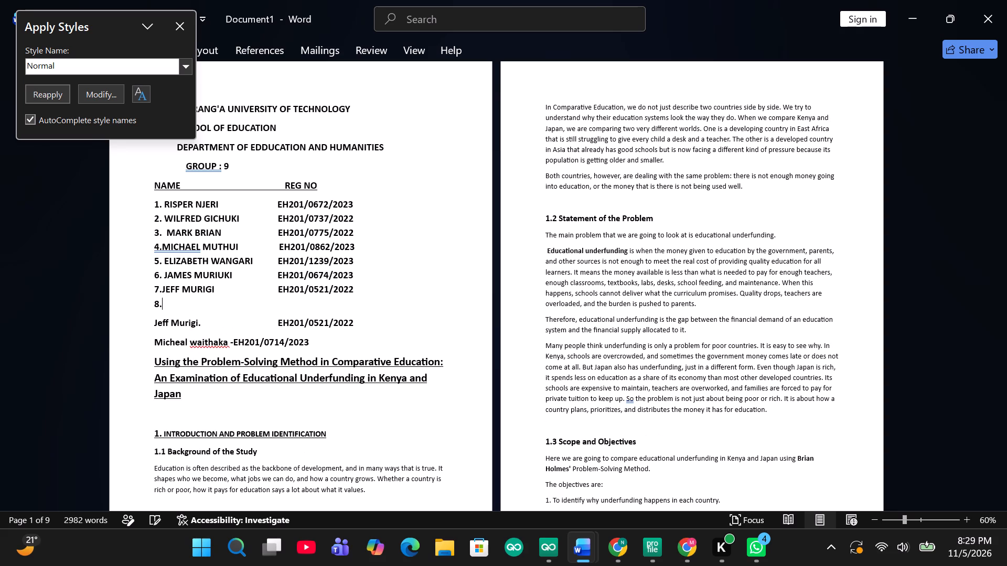
Enter the eighth member's name in capitals after "8.", taken from the last unnumbered pasted entry with the first name spelled as in entry 4.
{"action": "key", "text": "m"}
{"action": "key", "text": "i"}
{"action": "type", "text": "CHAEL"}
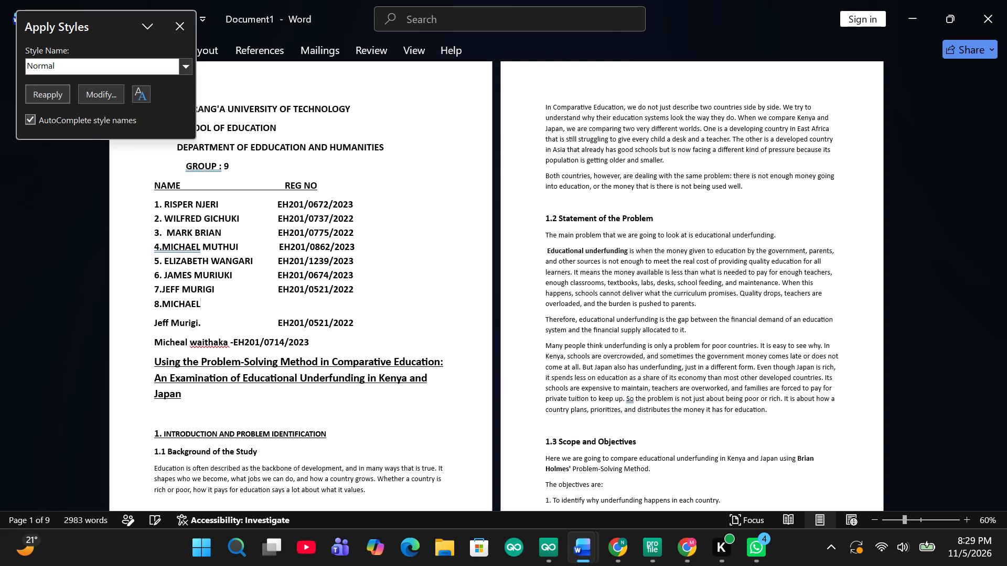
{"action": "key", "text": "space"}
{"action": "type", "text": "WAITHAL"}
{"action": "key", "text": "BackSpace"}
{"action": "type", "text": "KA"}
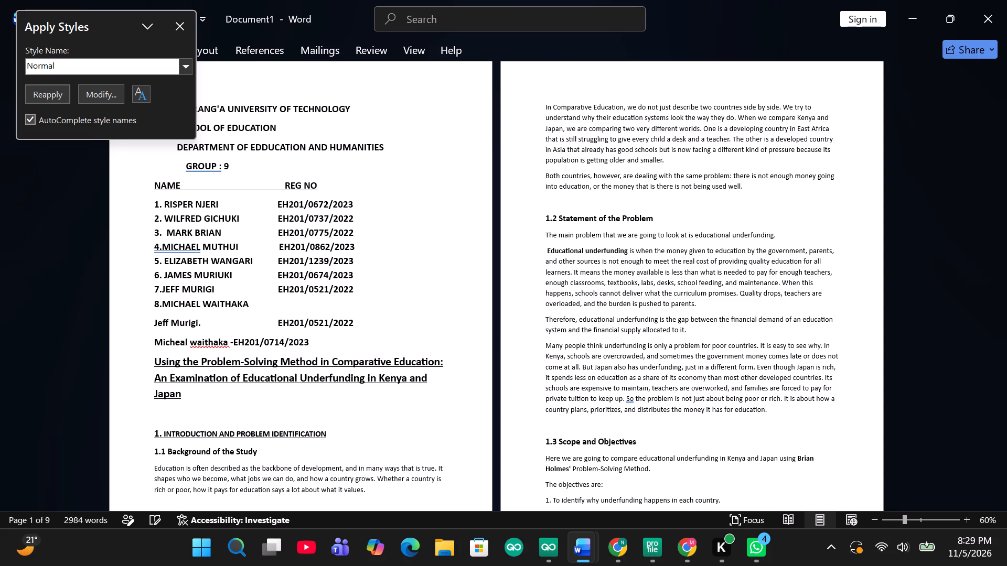
Space across to the REG NO column and enter the eighth member's registration number from the last unnumbered pasted entry.
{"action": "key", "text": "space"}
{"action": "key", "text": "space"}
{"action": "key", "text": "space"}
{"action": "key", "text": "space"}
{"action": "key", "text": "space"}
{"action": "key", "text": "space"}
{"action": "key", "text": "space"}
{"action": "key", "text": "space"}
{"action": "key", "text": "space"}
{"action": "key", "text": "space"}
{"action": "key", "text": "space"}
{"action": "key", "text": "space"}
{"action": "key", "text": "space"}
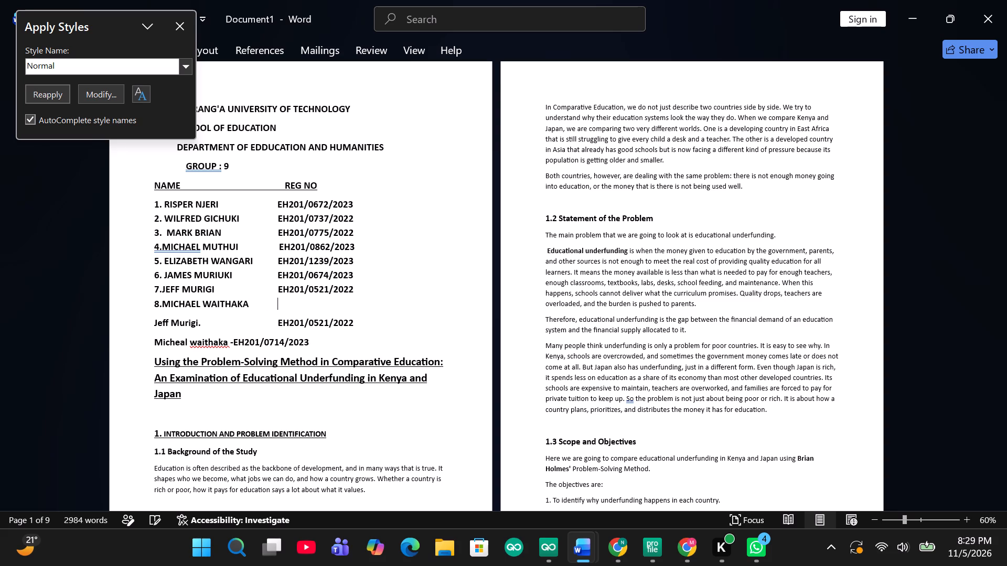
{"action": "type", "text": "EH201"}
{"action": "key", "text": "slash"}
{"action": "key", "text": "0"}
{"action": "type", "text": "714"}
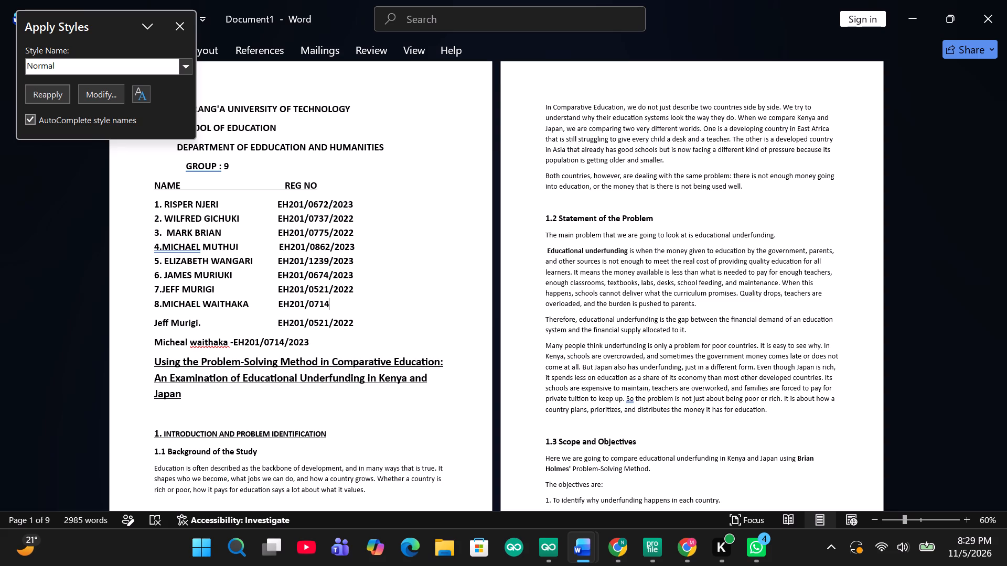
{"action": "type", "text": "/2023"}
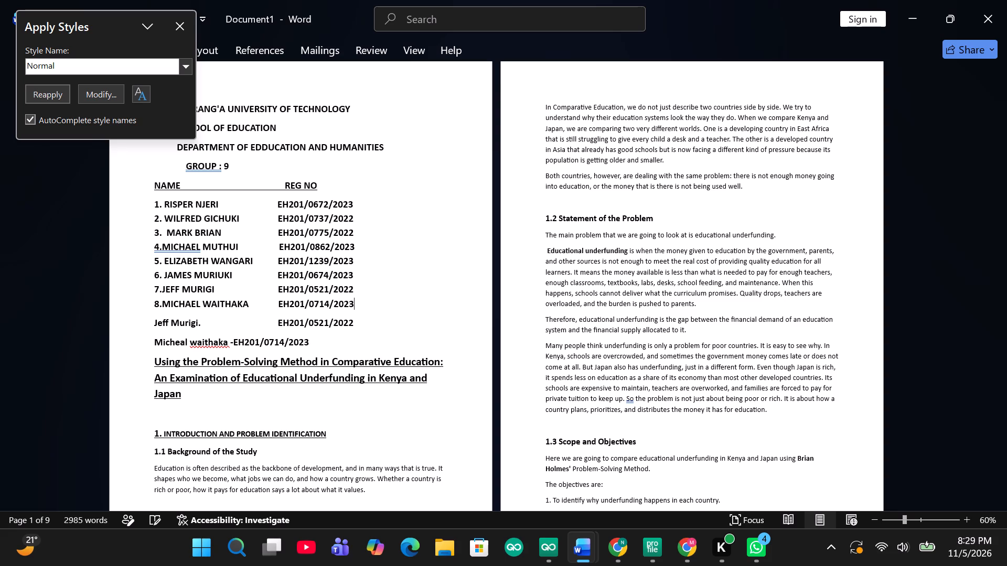
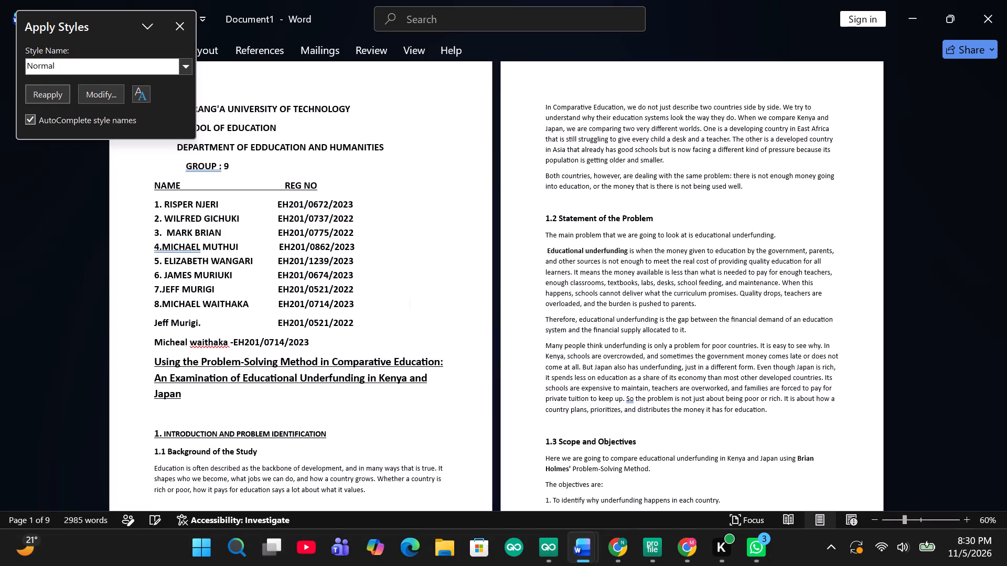
Start a ninth entry numbered "9." on the line below the eighth member and enter the ninth member's name in capitals.
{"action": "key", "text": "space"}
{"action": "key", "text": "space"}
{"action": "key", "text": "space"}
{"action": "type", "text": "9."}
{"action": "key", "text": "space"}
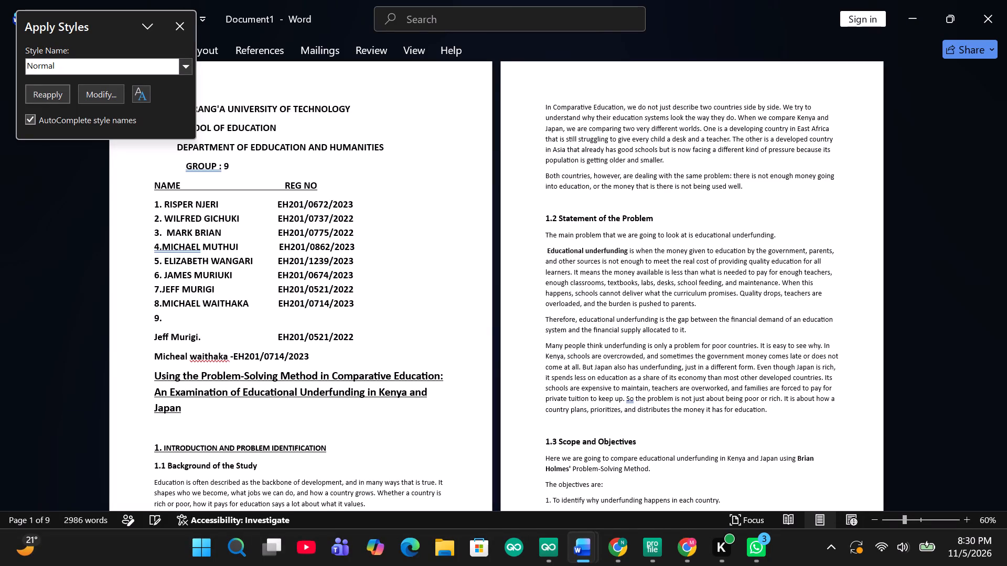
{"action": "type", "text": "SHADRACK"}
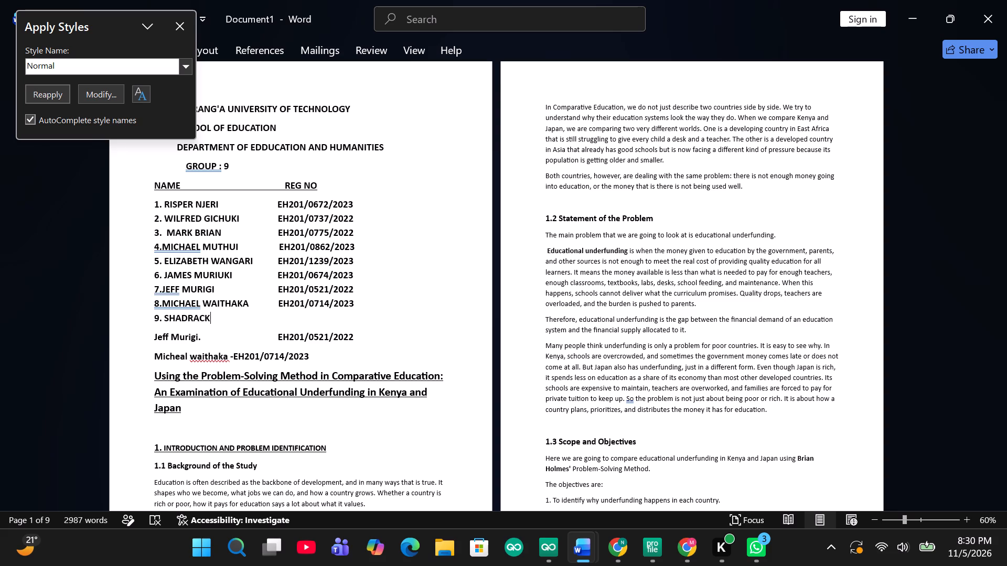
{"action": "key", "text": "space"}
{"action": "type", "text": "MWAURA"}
Space across to the REG NO column and enter the ninth member's registration number in the same format as the entries above.
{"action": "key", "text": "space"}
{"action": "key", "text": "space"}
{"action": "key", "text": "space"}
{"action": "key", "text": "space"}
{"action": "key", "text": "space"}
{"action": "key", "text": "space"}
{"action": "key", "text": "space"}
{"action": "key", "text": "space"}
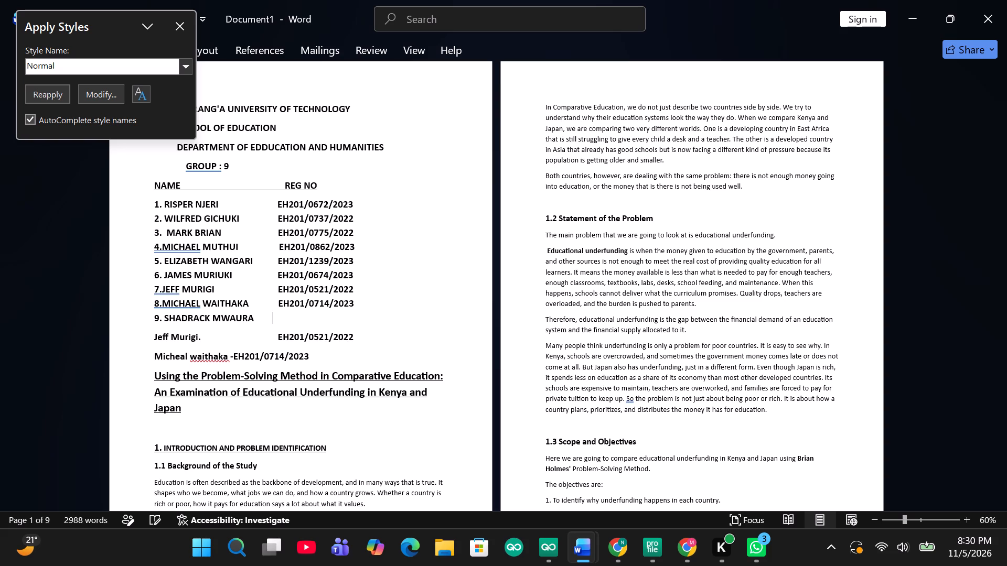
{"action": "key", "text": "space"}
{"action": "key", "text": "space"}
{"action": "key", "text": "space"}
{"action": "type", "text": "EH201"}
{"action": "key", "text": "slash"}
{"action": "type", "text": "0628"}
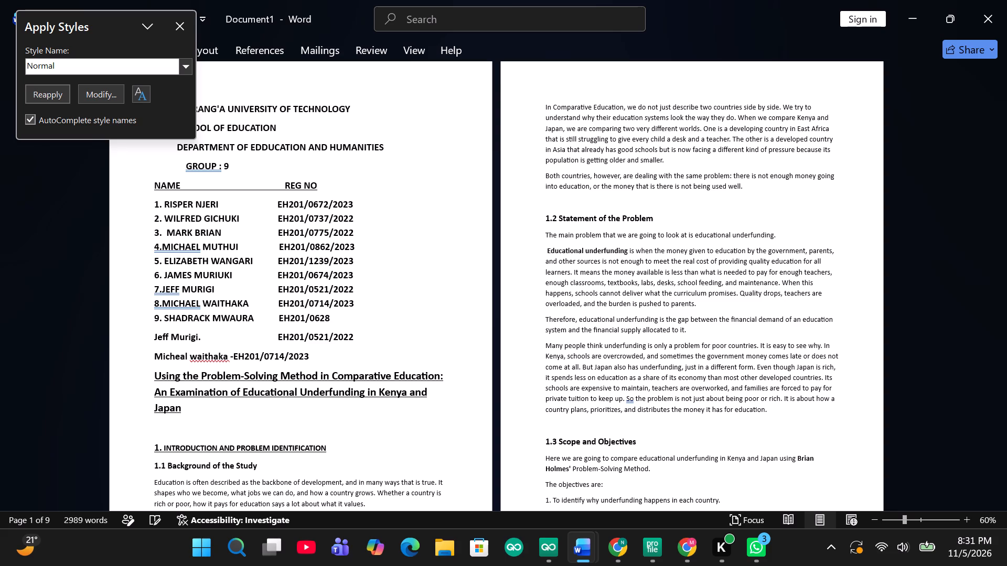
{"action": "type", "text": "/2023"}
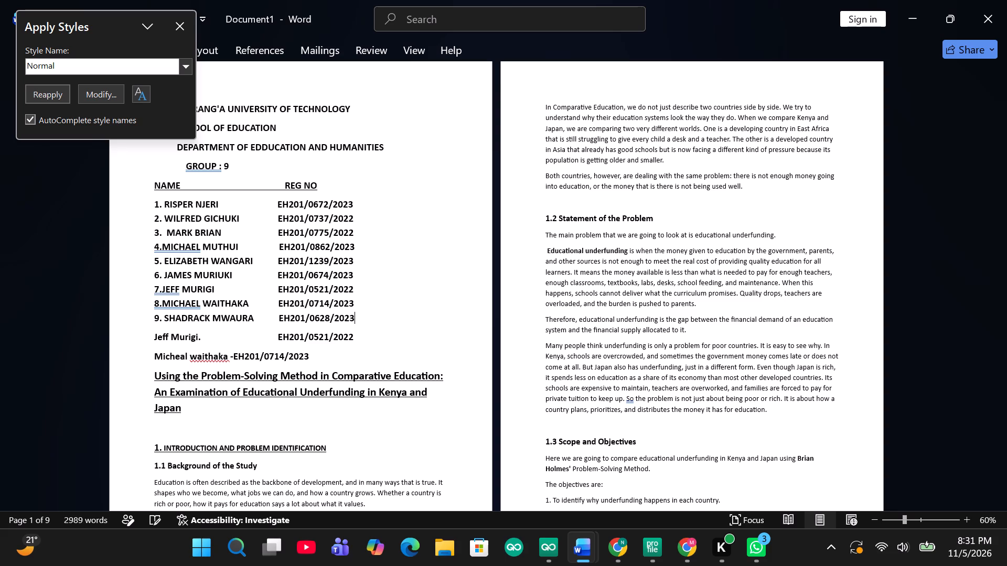
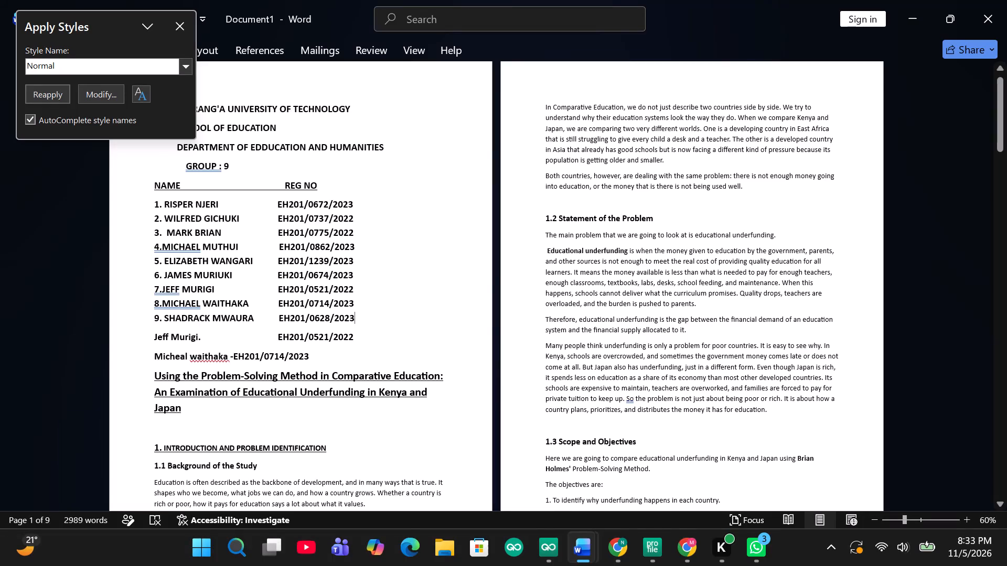
Delete the two leftover unnumbered member lines between the ninth entry and the paper's title.
{"action": "left_click_drag", "start_coordinate": [318, 360], "coordinate": [238, 356]}
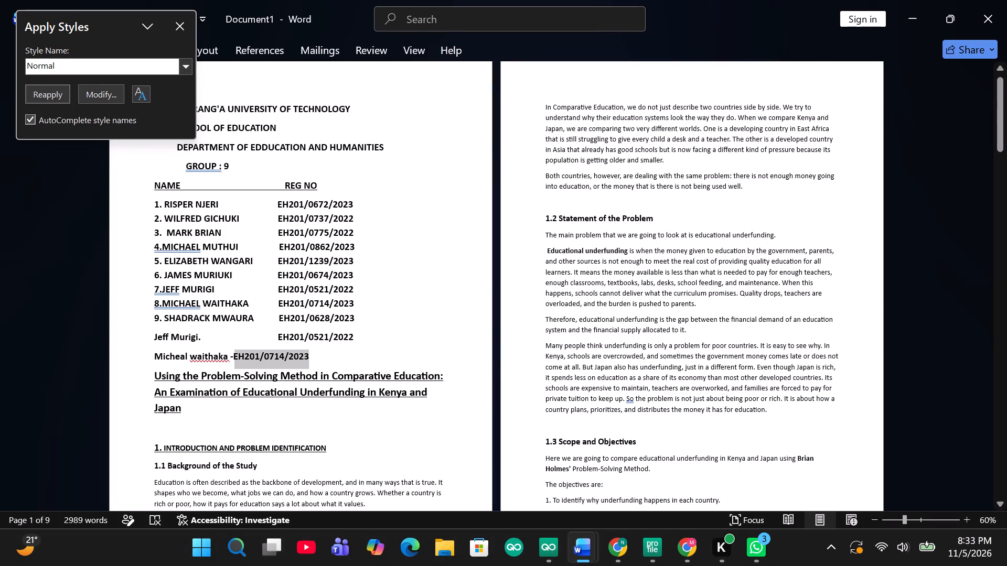
{"action": "left_click_drag", "start_coordinate": [238, 356], "coordinate": [153, 340]}
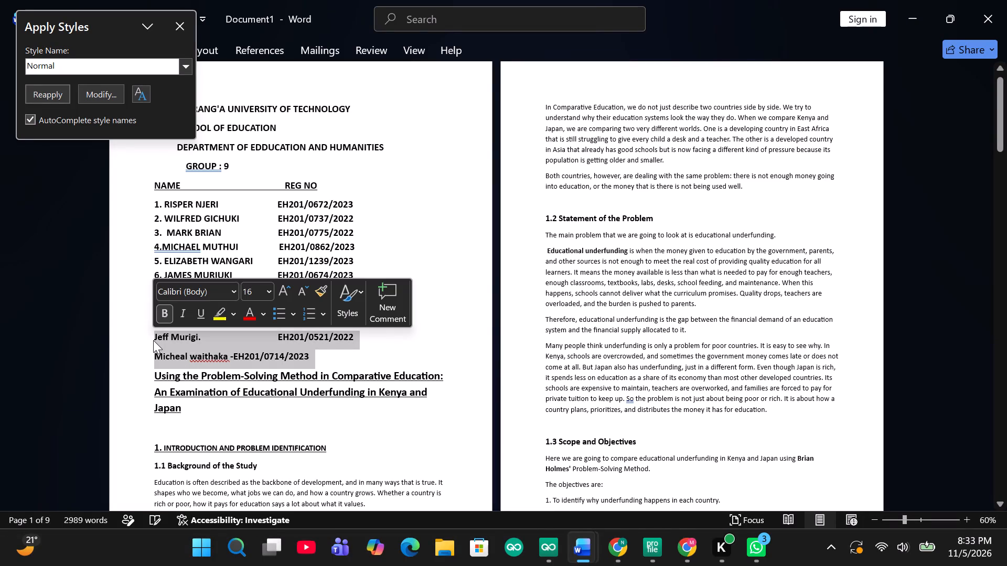
{"action": "key", "text": "BackSpace"}
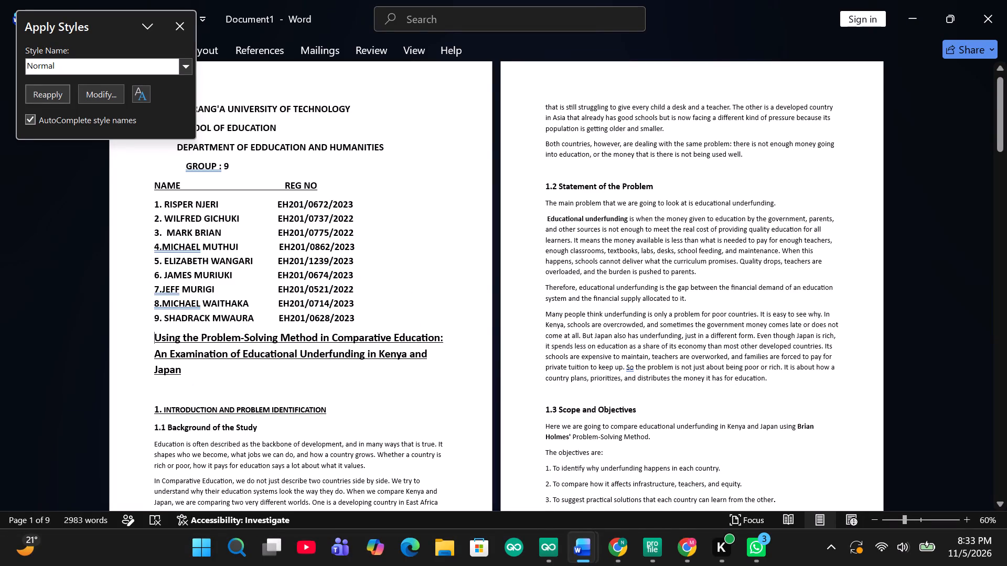
Insert the label "QUESTION: " in capitals directly before the paper's title, on the same line.
{"action": "type", "text": "QU"}
{"action": "type", "text": "EST"}
{"action": "key", "text": "BackSpace"}
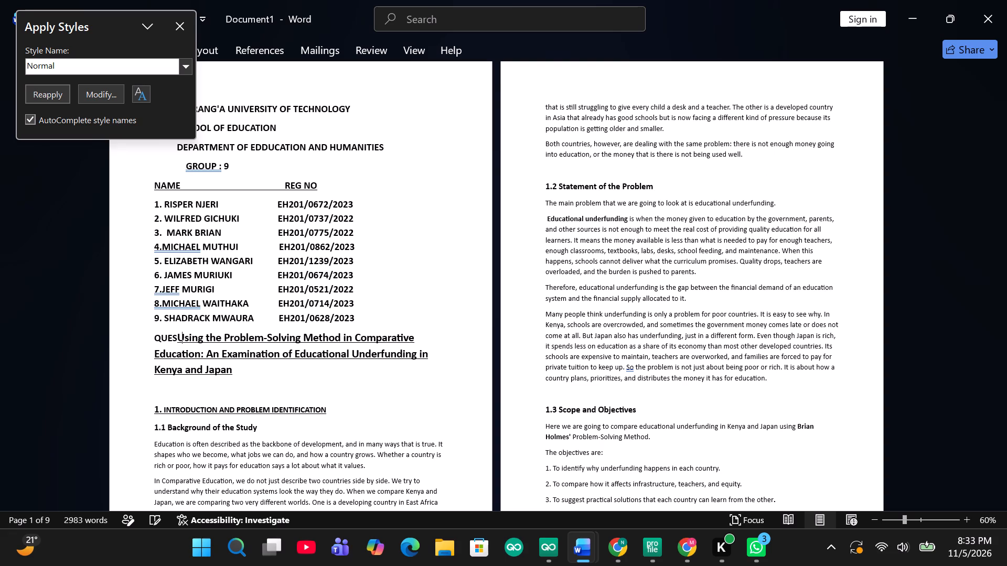
{"action": "key", "text": "BackSpace"}
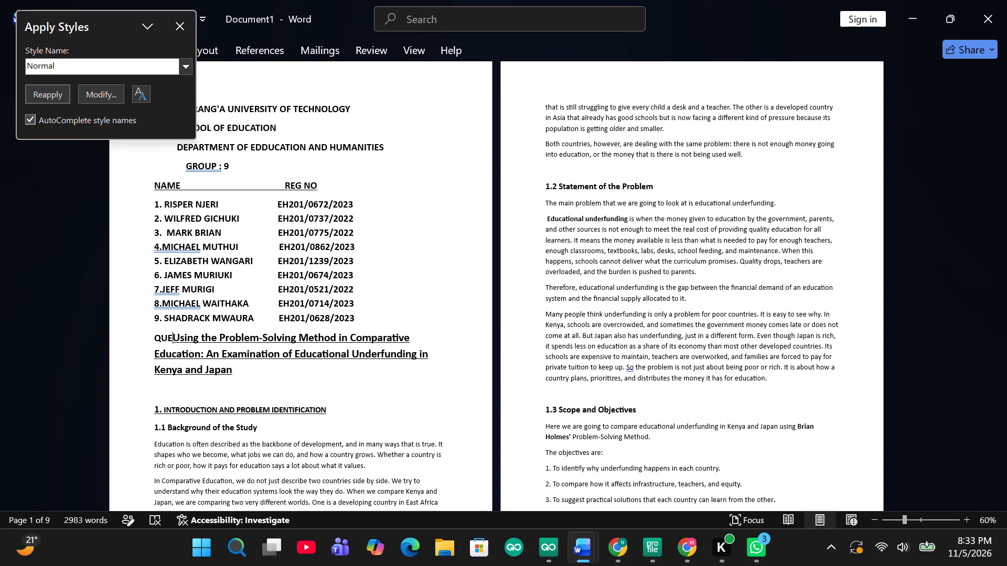
{"action": "type", "text": "ST"}
{"action": "type", "text": "ION"}
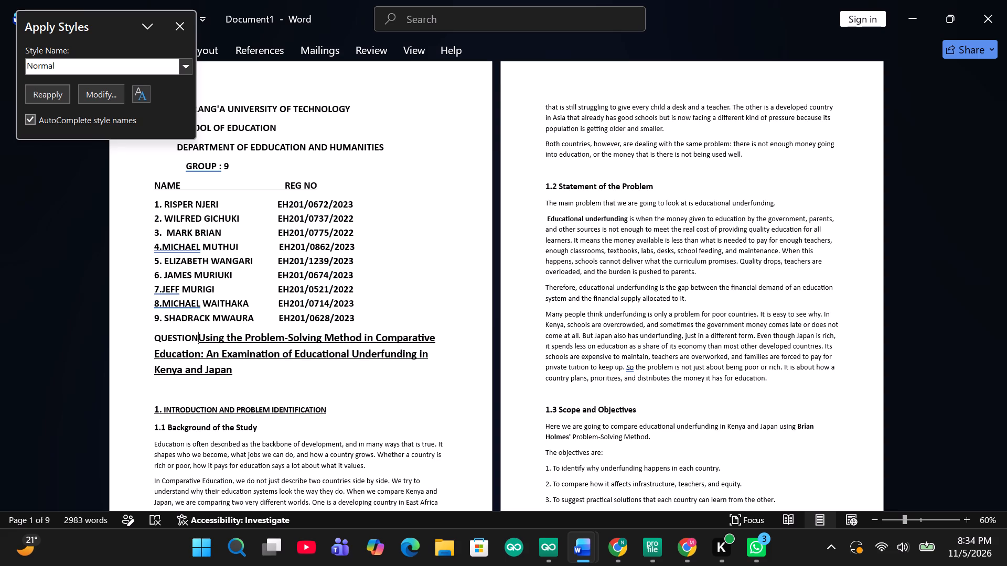
{"action": "key", "text": "shift+colon"}
{"action": "key", "text": "space"}
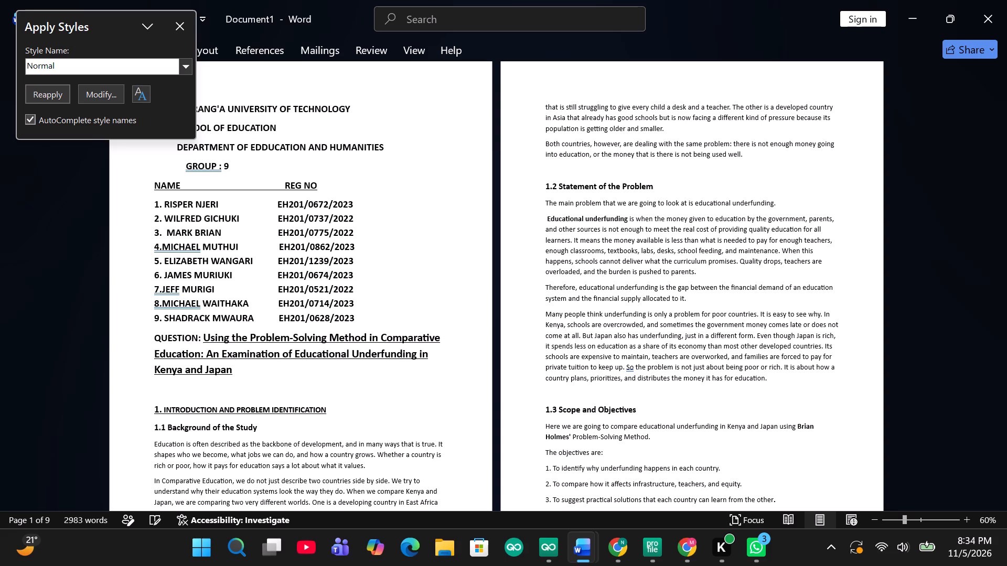
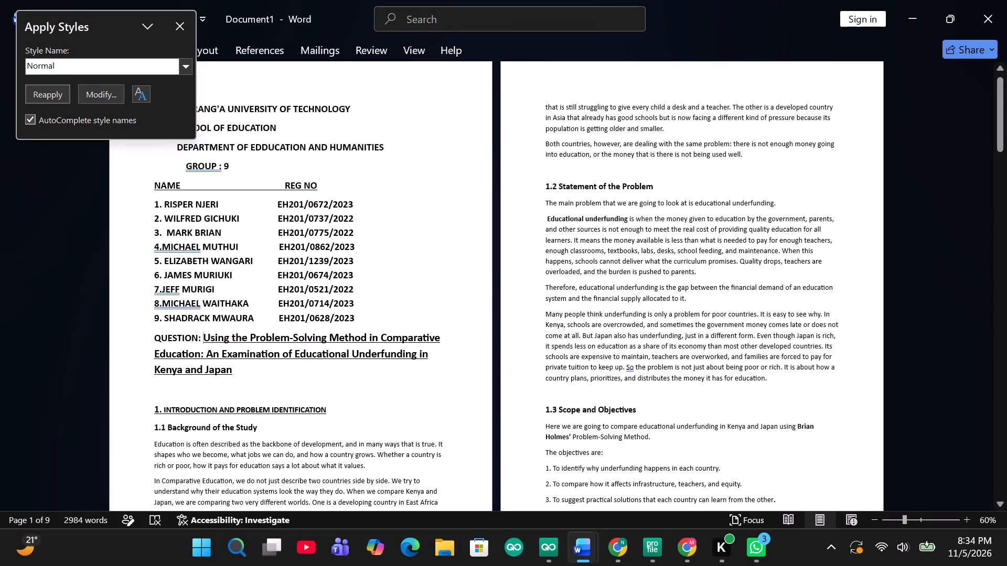
Close the Apply Styles pane floating over the document.
{"action": "left_click", "coordinate": [361, 169]}
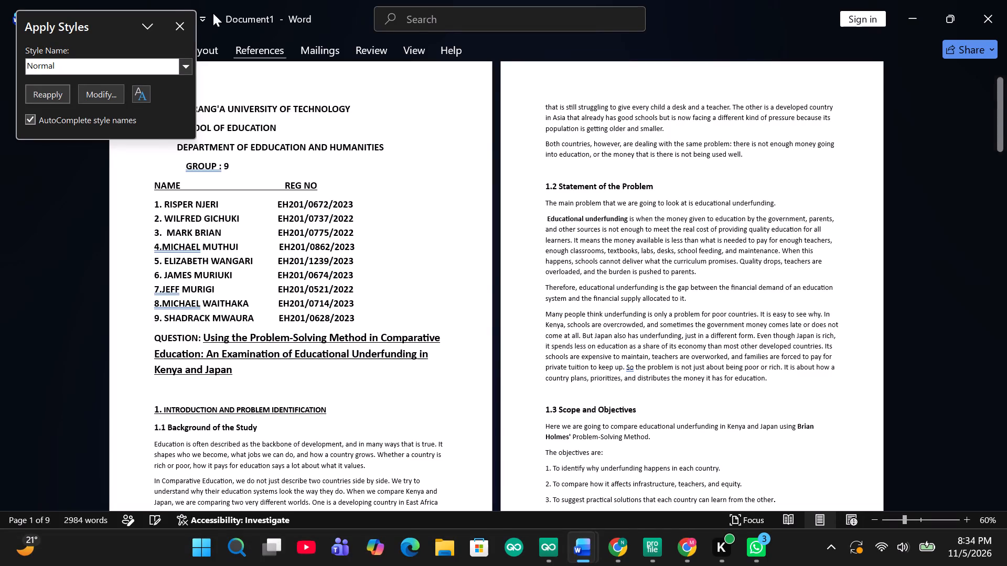
{"action": "left_click", "coordinate": [176, 18]}
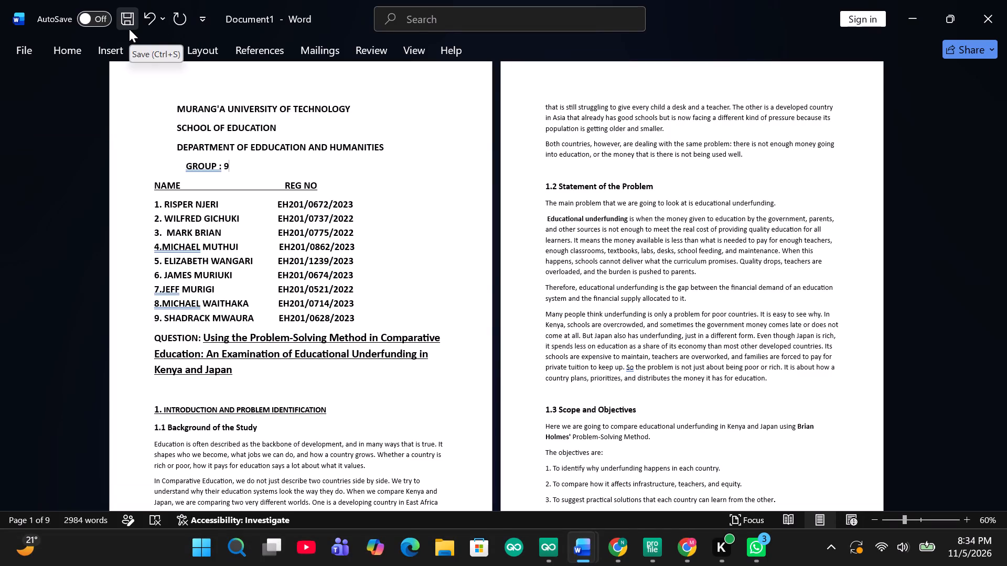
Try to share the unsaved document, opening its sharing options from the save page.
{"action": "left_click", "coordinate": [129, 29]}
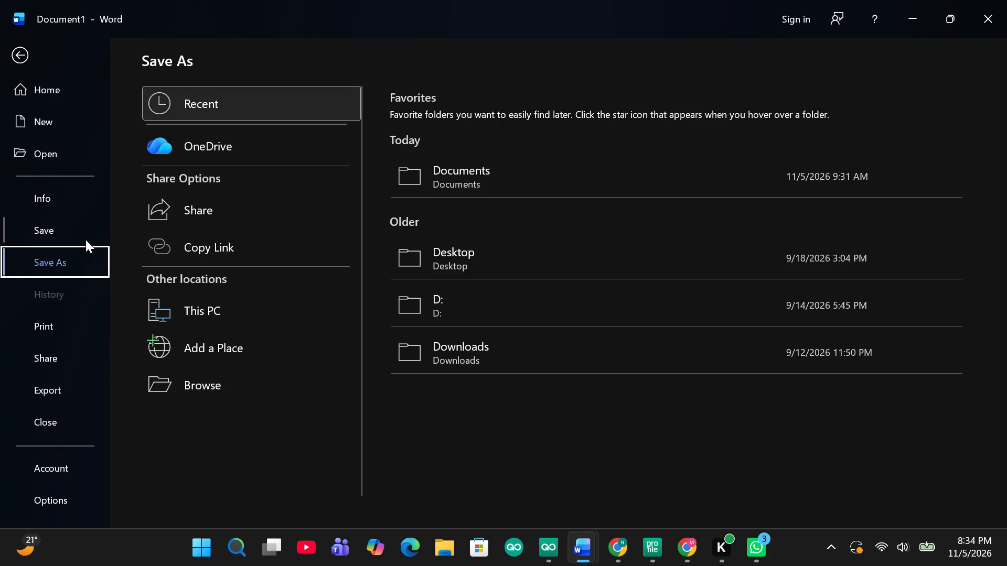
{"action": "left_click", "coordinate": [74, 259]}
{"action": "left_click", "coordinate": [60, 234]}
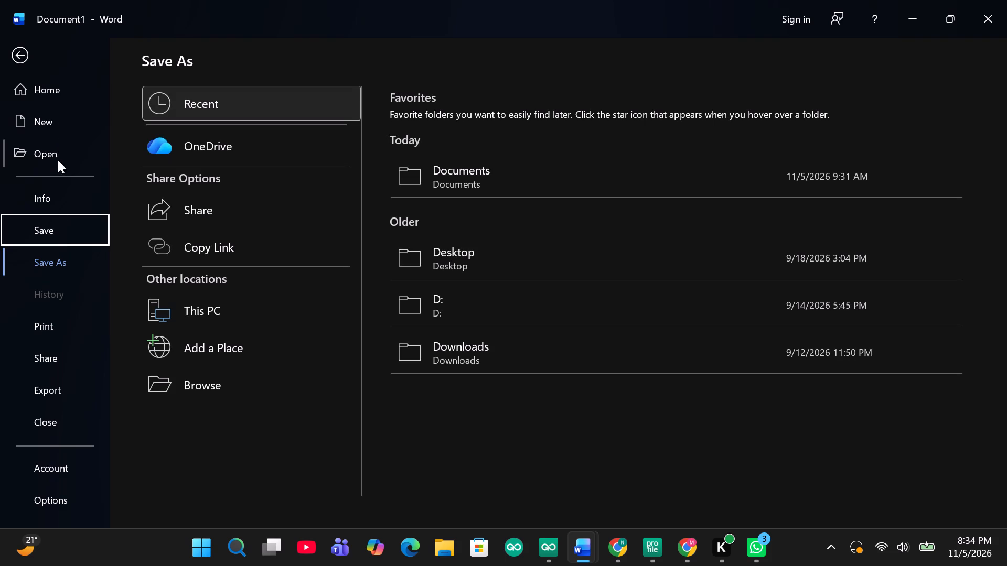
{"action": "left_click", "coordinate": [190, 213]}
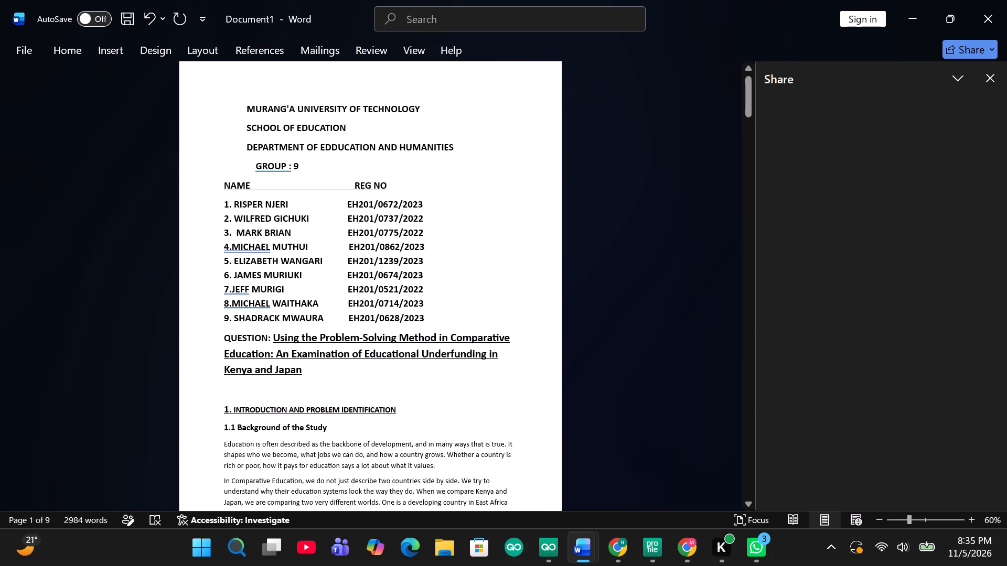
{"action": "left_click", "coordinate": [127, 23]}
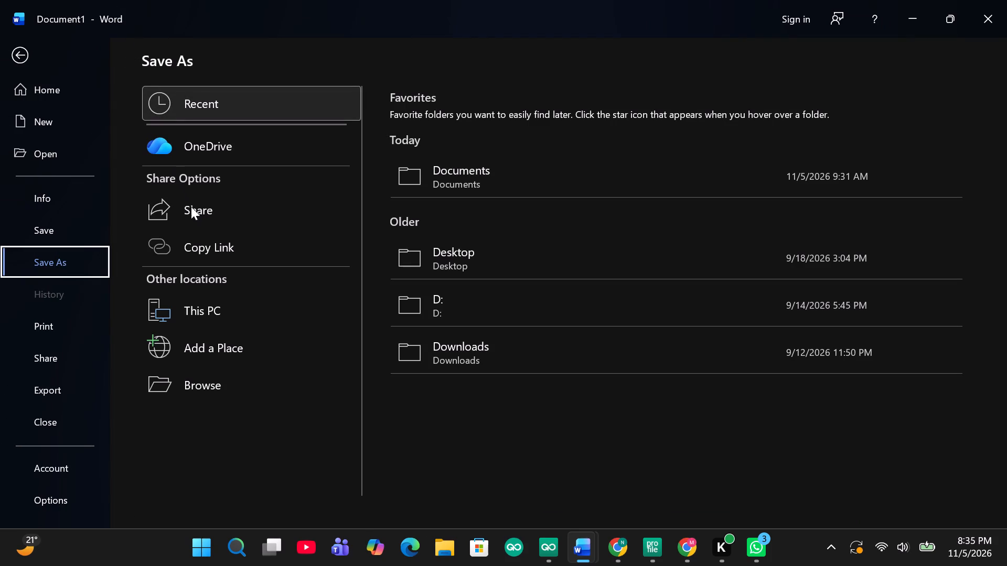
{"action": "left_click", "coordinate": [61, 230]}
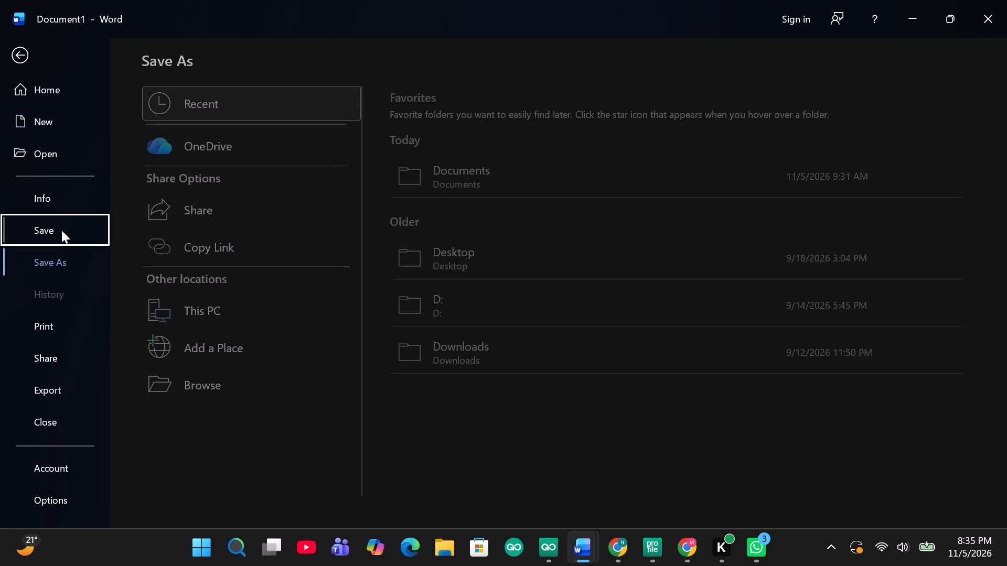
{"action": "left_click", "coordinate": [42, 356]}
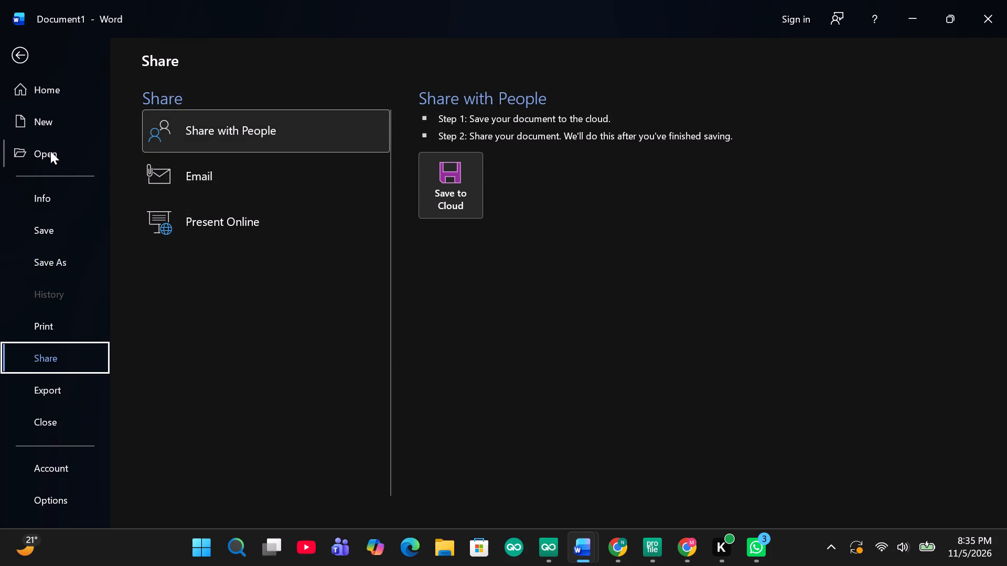
Start saving the document with Save As and list the recent folders as save locations.
{"action": "left_click", "coordinate": [37, 237]}
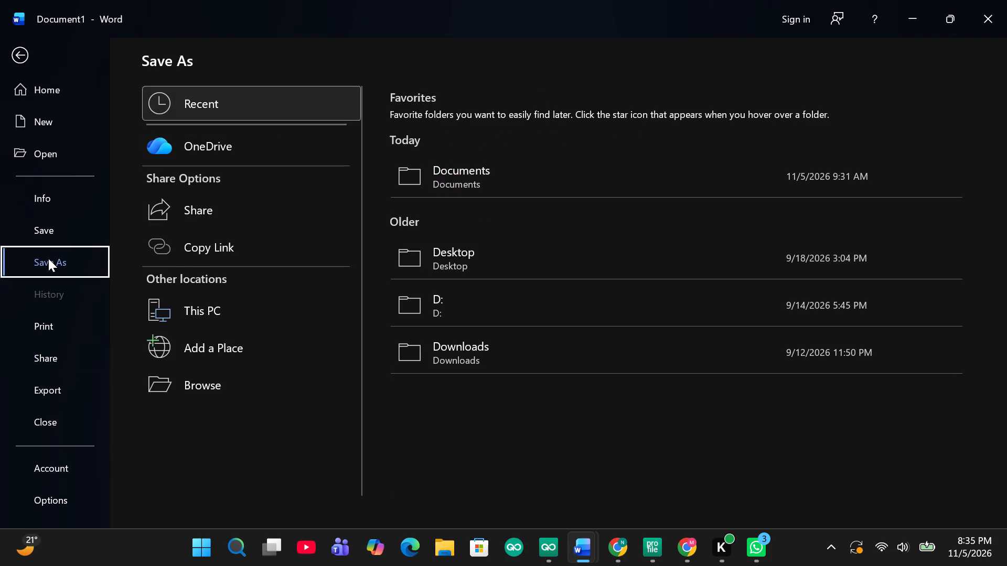
{"action": "left_click", "coordinate": [48, 258]}
{"action": "left_click", "coordinate": [232, 111]}
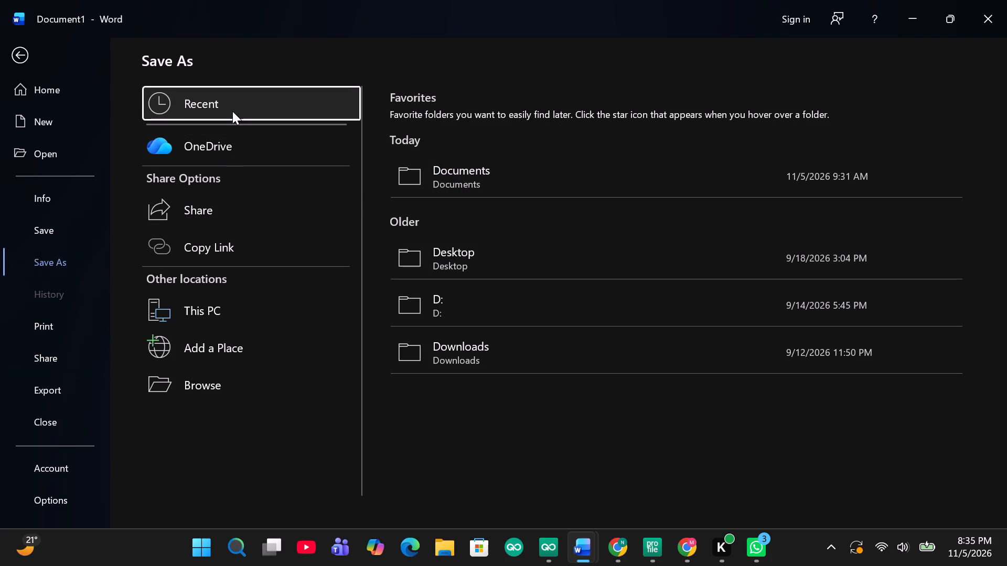
{"action": "left_click", "coordinate": [230, 135]}
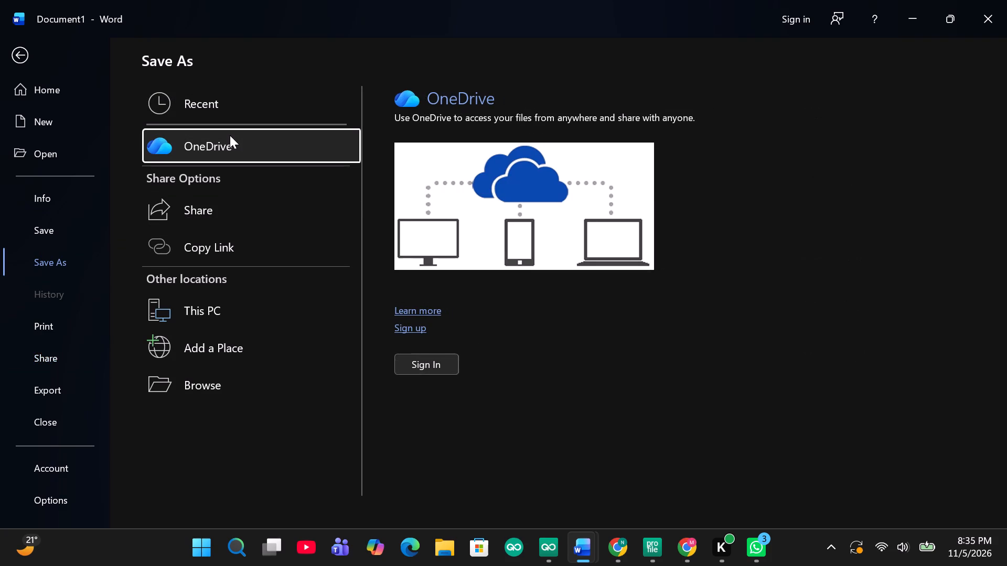
{"action": "left_click", "coordinate": [231, 108]}
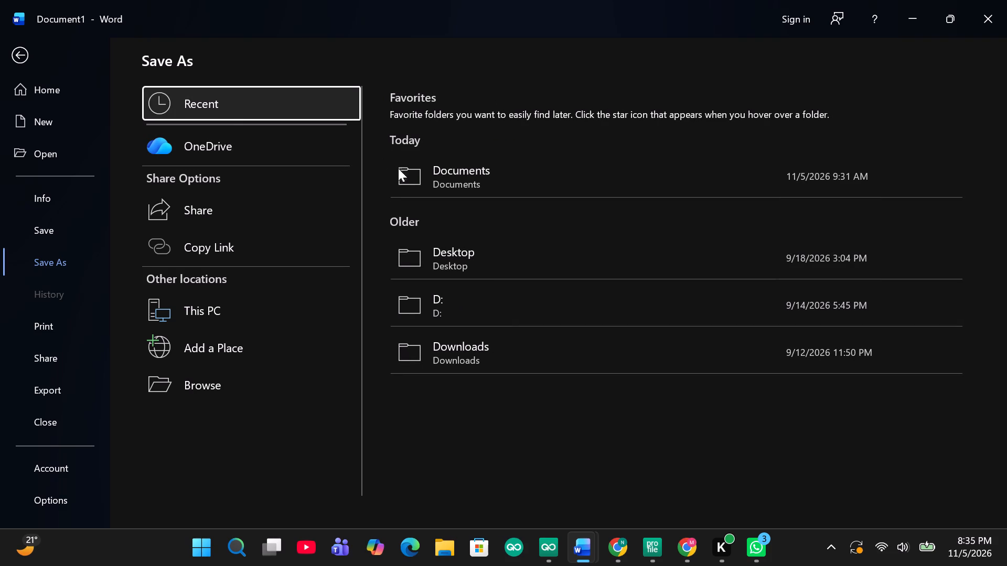
Save the document in the Documents folder as a Word document named TERM PAPER.
{"action": "left_click", "coordinate": [438, 176]}
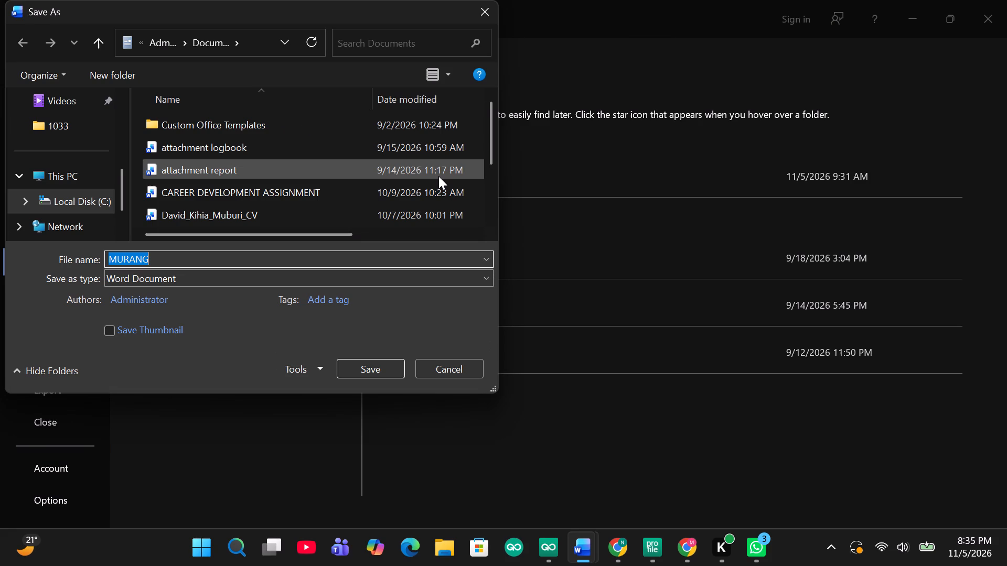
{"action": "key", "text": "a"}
{"action": "key", "text": "BackSpace"}
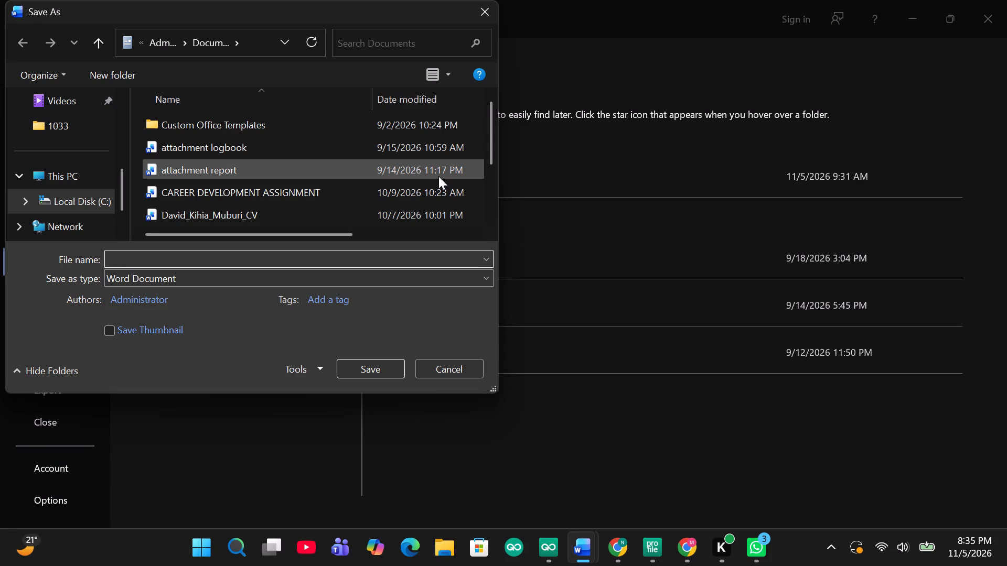
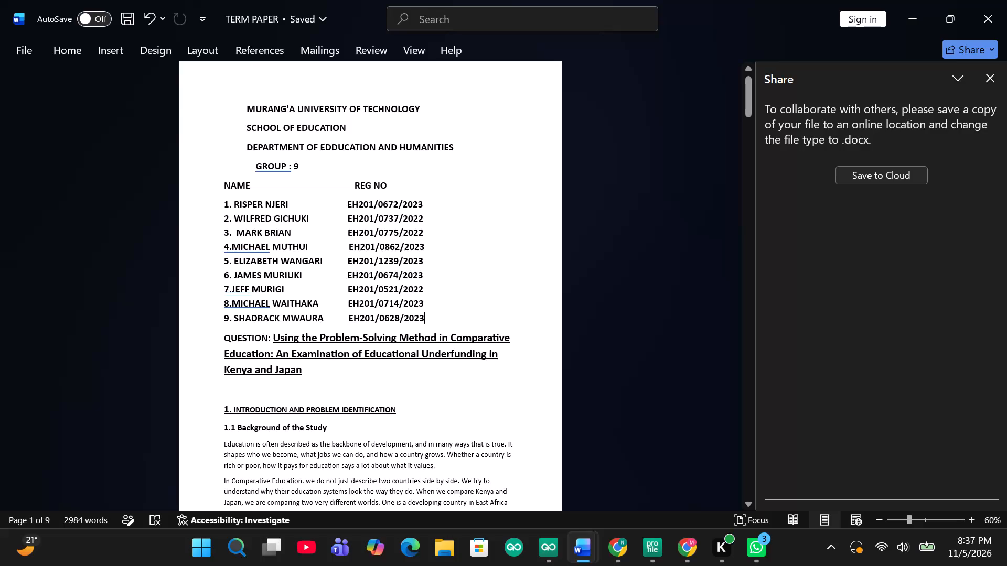
Add spaces after the ninth member's registration number to reach a new line, and start the tenth member entry there with "10. ".
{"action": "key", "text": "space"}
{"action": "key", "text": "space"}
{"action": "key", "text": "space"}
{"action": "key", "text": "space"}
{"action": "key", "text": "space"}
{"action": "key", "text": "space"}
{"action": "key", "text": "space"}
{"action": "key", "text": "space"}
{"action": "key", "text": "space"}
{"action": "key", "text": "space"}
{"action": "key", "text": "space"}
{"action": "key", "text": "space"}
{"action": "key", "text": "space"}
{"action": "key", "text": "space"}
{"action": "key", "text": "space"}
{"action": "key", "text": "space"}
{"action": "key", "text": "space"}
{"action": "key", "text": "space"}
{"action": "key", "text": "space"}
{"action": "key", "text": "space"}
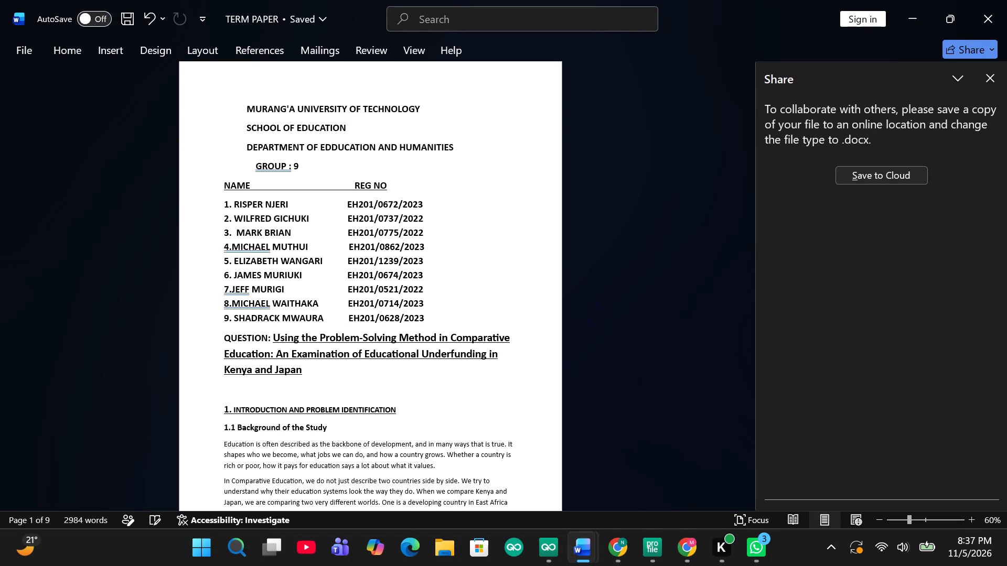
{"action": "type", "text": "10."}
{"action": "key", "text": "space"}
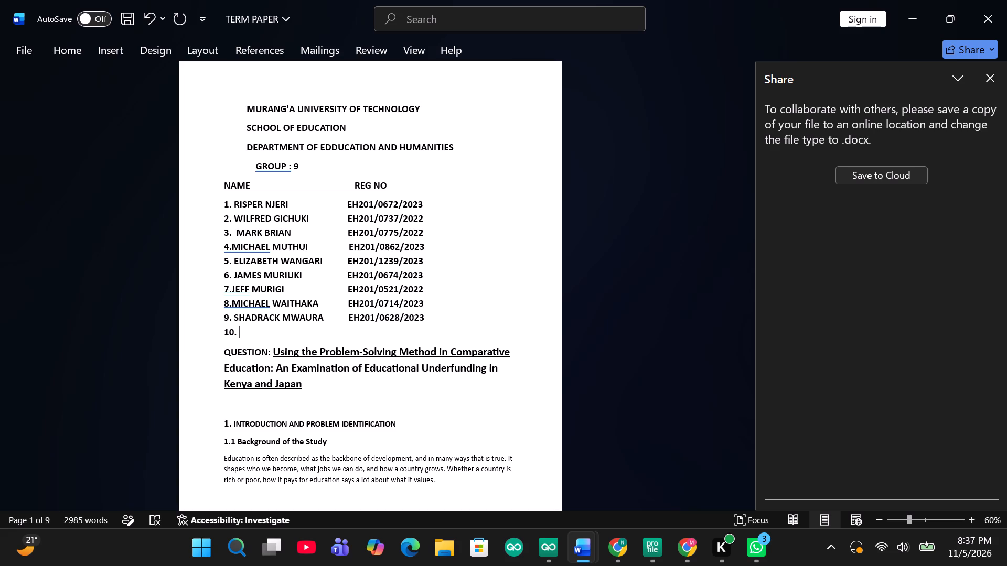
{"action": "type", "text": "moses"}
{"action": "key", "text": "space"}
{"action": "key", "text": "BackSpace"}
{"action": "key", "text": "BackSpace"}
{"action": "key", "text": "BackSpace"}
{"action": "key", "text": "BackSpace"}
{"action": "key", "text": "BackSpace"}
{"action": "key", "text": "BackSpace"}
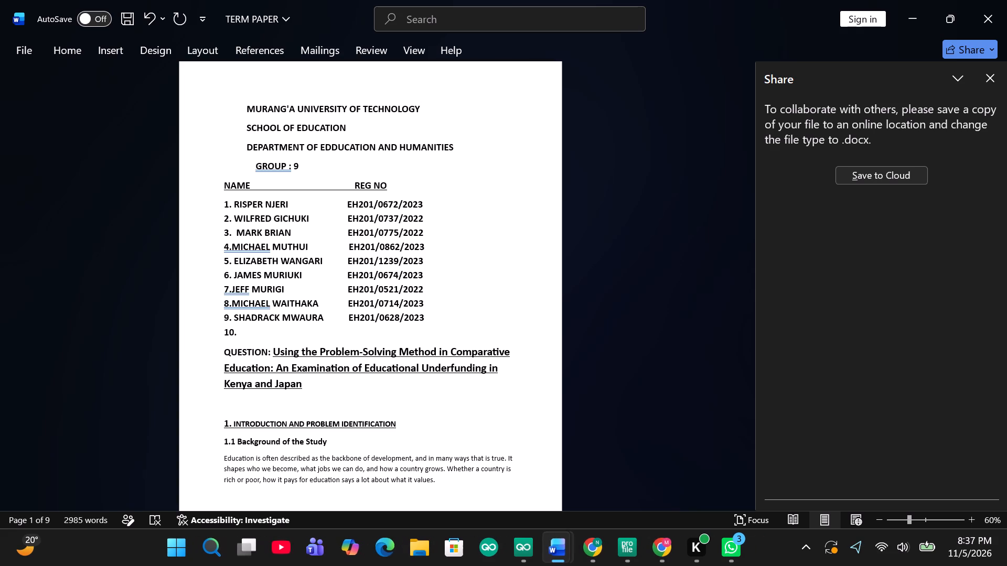
Enter the tenth group member's name in capital letters at item 10 of the member list.
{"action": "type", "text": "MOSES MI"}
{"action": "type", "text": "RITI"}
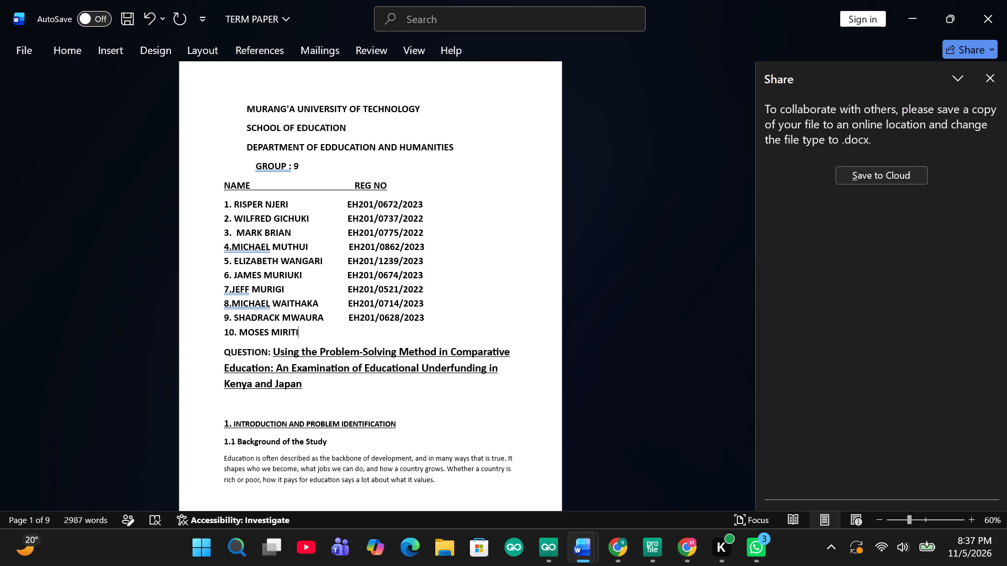
Enter the tenth member's registration number on the same line, spaced to align with the REG NO column.
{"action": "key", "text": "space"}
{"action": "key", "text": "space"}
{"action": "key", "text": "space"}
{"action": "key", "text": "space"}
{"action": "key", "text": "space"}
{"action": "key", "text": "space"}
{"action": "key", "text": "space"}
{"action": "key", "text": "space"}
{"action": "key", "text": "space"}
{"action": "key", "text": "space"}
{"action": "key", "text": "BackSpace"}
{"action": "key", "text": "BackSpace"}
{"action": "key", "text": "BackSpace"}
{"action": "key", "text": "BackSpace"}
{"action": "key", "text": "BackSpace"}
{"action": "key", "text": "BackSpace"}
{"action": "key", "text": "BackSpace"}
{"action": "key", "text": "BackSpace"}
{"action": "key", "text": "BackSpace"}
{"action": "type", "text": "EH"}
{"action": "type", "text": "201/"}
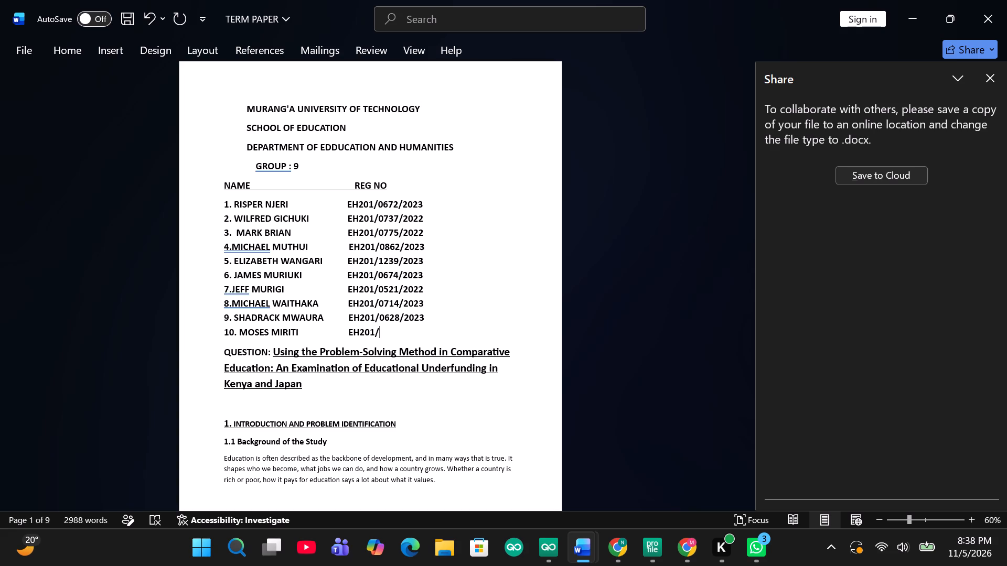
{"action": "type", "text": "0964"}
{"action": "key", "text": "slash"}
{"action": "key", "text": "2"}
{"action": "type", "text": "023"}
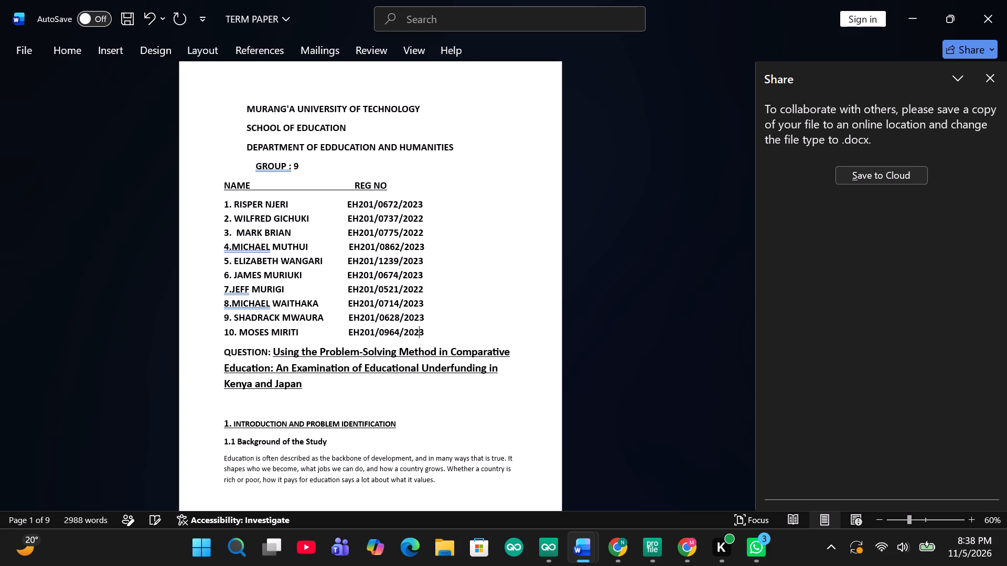
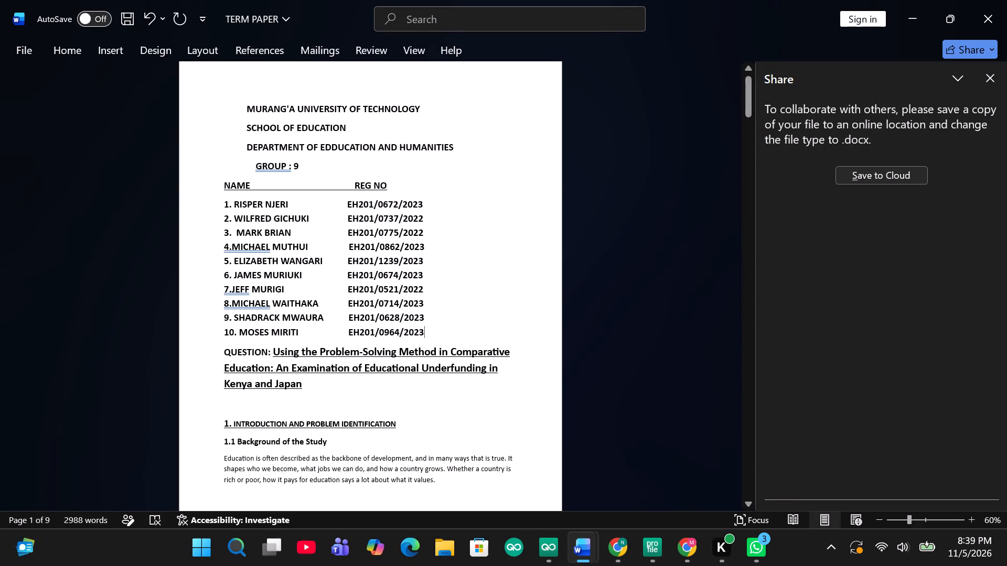
Copy the whole item 10 line and paste it at item 6, directly before the existing member's name.
{"action": "left_click_drag", "start_coordinate": [221, 331], "coordinate": [391, 326]}
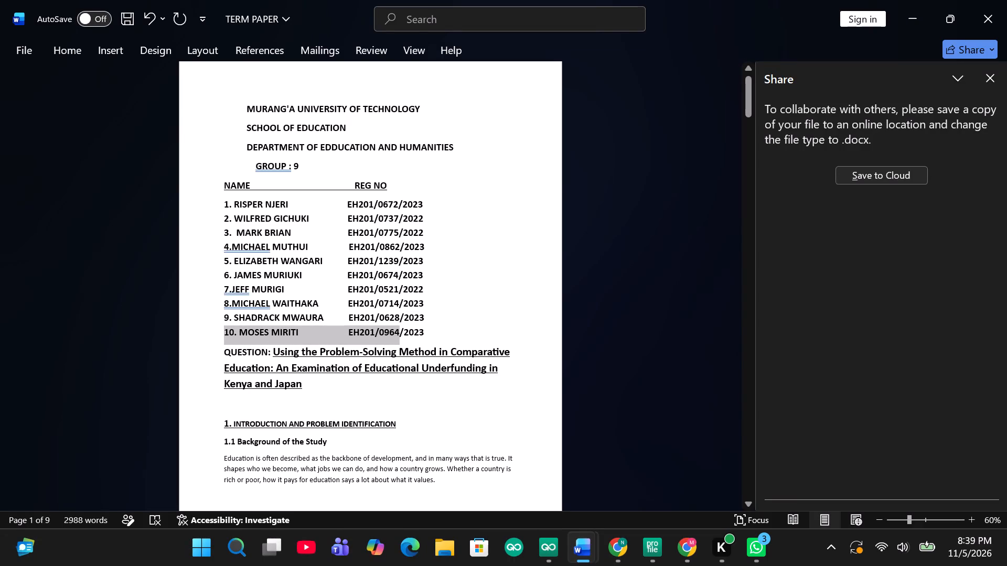
{"action": "left_click_drag", "start_coordinate": [391, 326], "coordinate": [422, 329]}
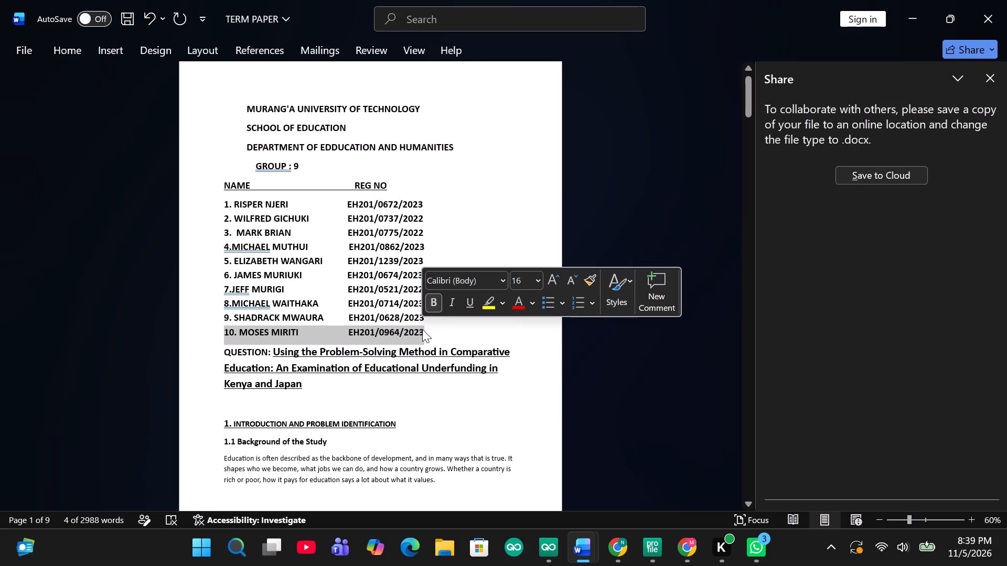
{"action": "key", "text": "ctrl+c"}
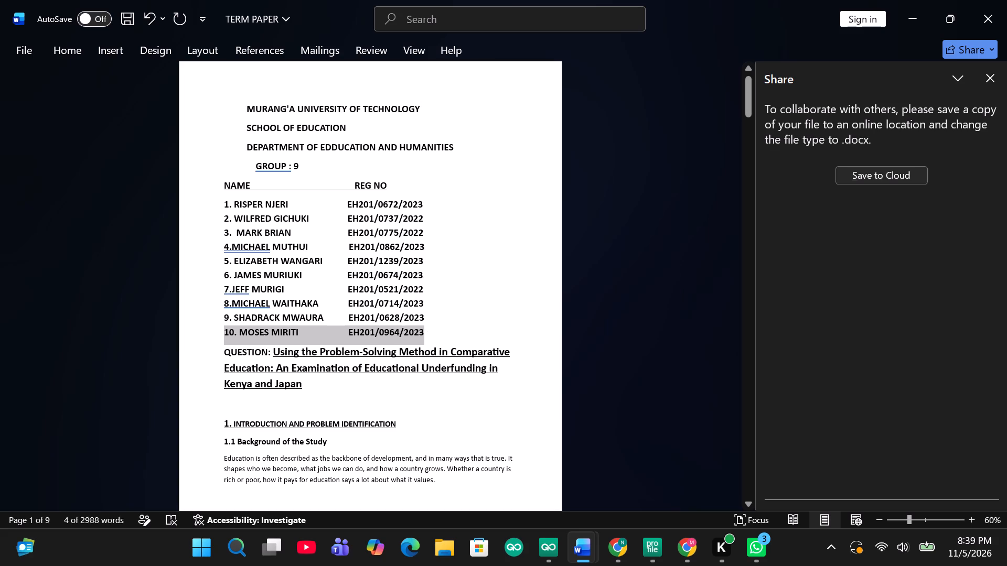
{"action": "left_click", "coordinate": [233, 277]}
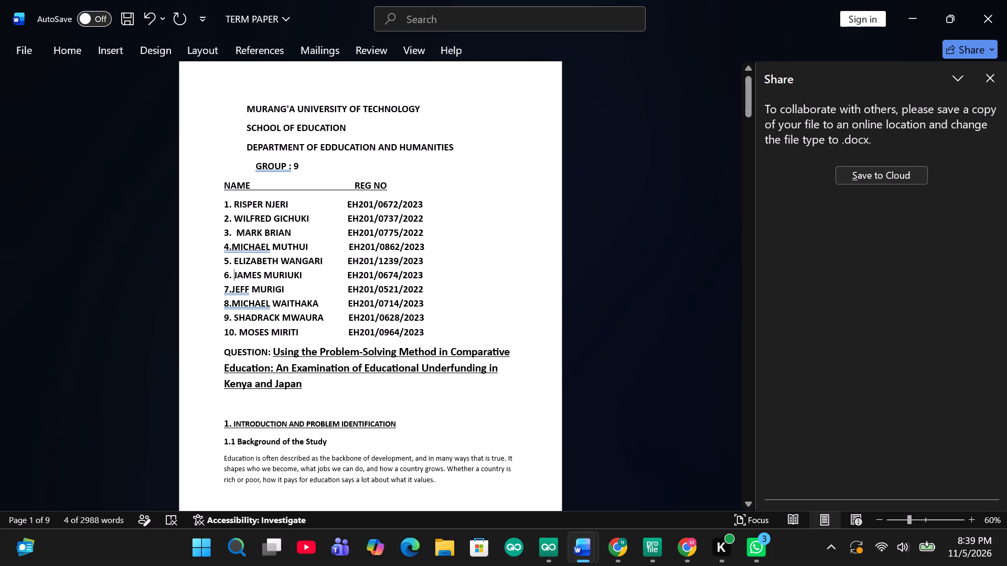
{"action": "key", "text": "ctrl+v"}
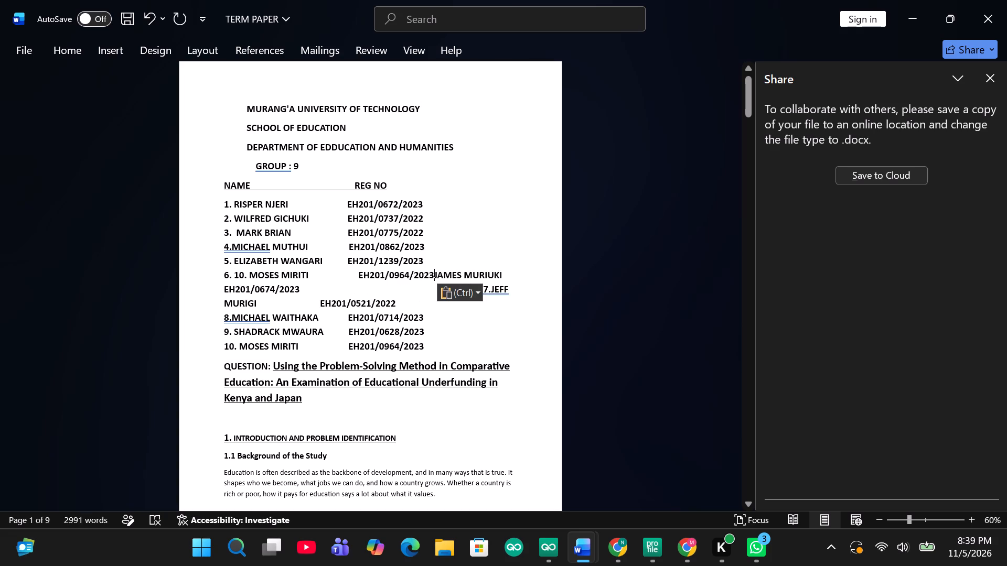
Add spaces after the pasted registration number at item 6 to push the original sixth member's entry onto its own line.
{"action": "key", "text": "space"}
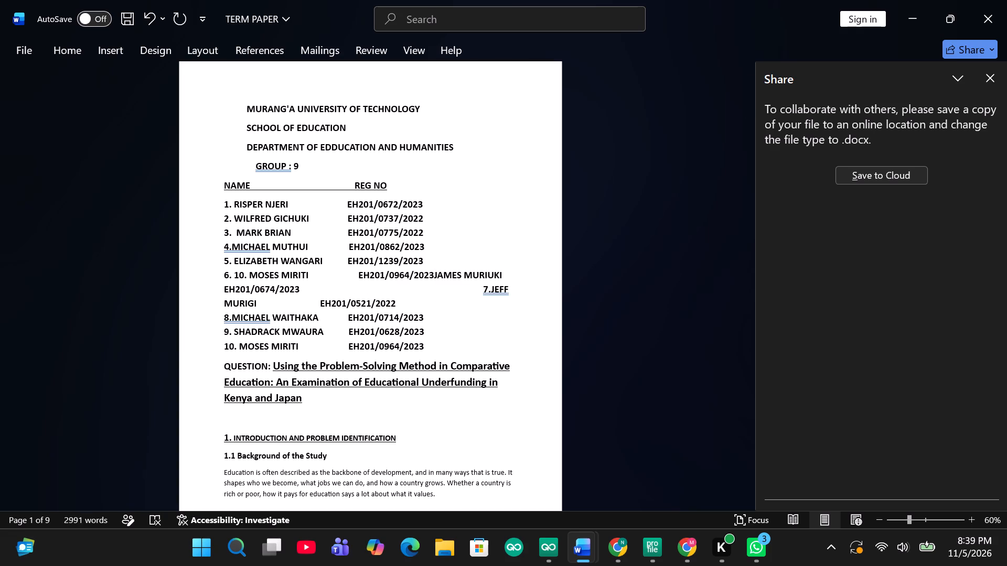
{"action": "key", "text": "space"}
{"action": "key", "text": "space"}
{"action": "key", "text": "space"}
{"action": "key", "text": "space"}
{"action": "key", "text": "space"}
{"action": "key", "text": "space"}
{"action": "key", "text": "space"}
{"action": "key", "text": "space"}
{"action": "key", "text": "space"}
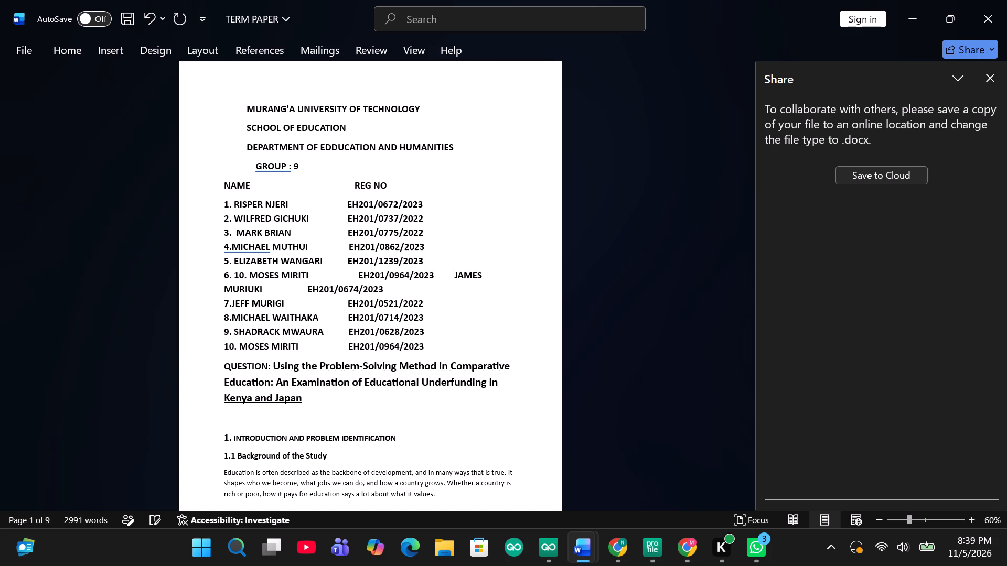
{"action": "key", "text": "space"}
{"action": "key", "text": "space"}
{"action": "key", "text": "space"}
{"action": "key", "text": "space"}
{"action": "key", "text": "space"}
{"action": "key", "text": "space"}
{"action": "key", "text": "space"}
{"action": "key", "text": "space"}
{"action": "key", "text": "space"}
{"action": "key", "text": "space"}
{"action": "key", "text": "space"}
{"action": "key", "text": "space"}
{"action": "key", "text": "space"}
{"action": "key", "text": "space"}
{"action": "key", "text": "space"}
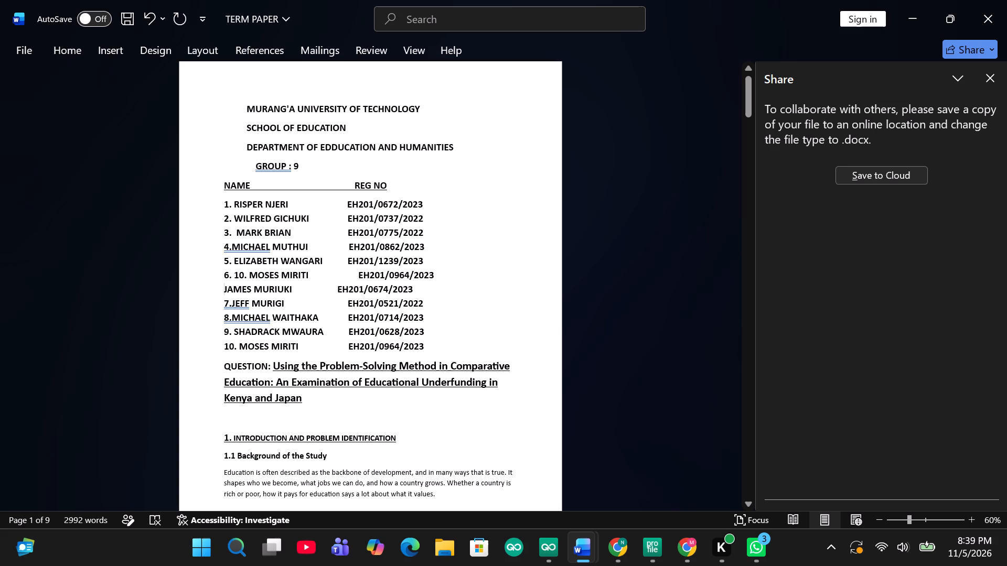
Delete the extra "10." number and its space from the entry pasted at item 6.
{"action": "left_click", "coordinate": [245, 275]}
{"action": "key", "text": "BackSpace"}
{"action": "key", "text": "BackSpace"}
{"action": "key", "text": "BackSpace"}
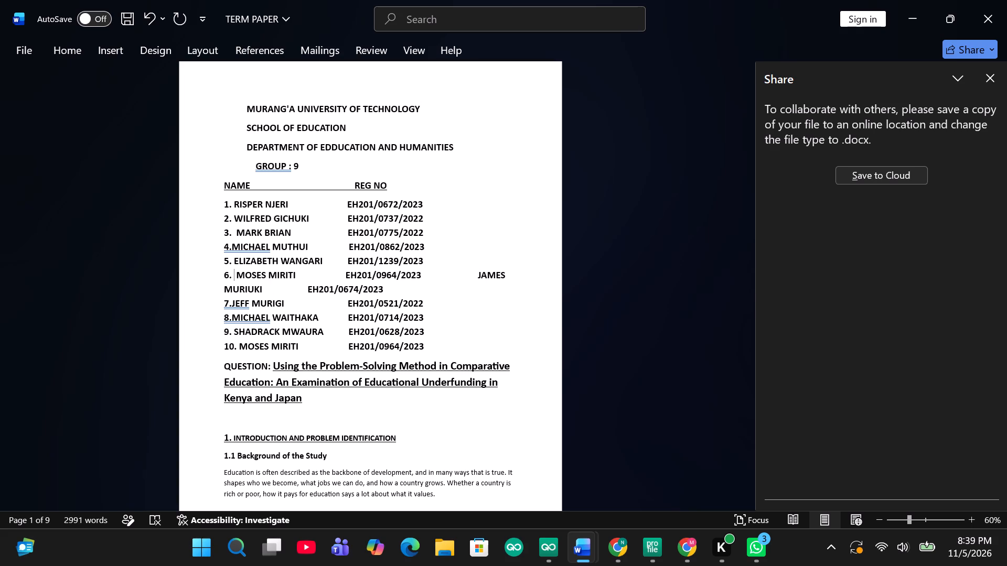
{"action": "key", "text": "BackSpace"}
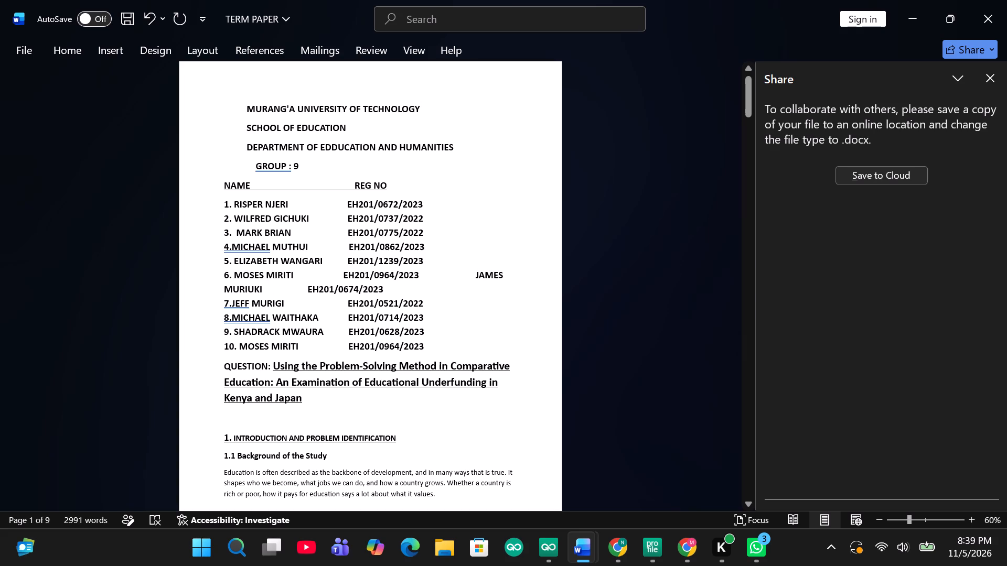
Add more spaces after item 6's registration number so the displaced member's entry moves back to the following line.
{"action": "left_click", "coordinate": [435, 273]}
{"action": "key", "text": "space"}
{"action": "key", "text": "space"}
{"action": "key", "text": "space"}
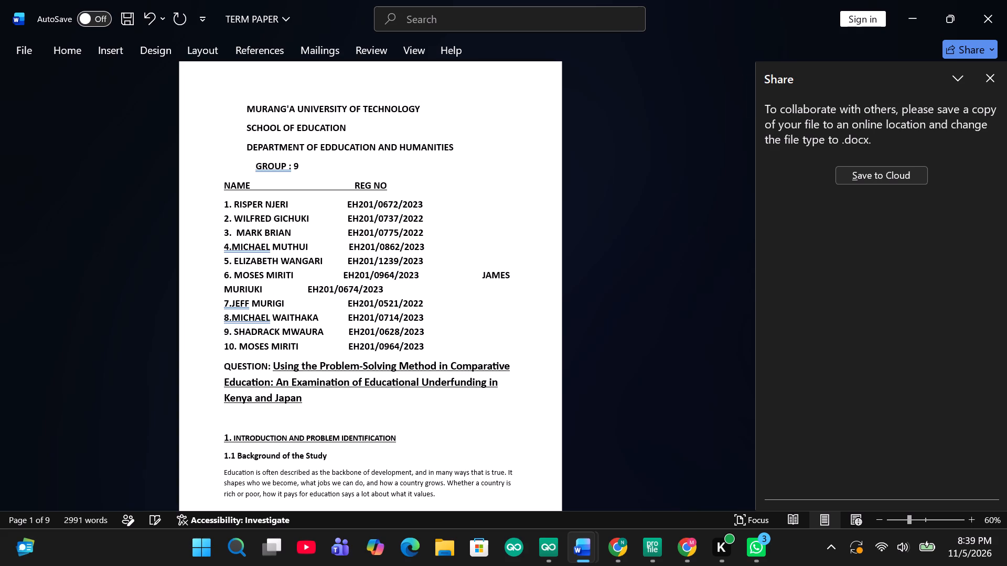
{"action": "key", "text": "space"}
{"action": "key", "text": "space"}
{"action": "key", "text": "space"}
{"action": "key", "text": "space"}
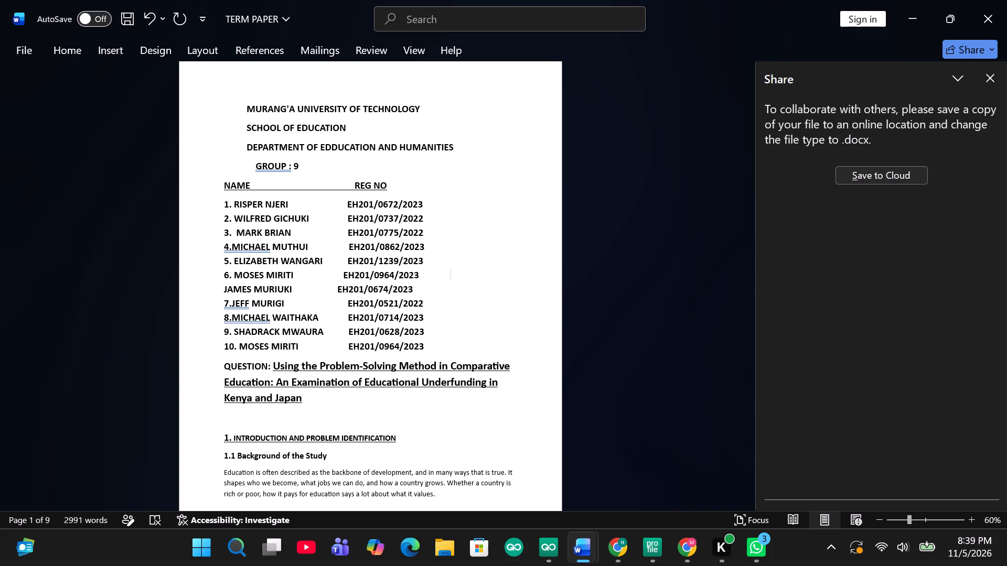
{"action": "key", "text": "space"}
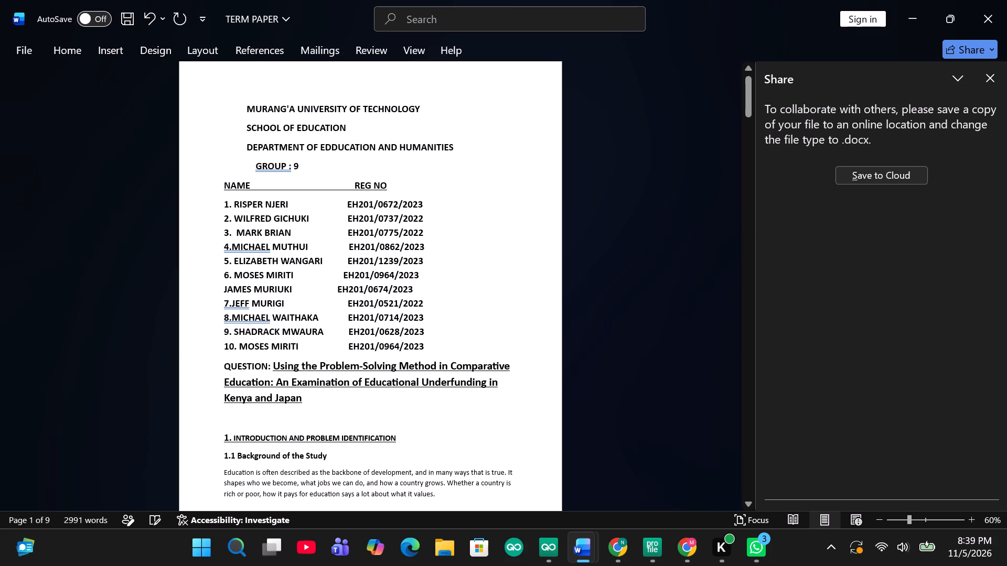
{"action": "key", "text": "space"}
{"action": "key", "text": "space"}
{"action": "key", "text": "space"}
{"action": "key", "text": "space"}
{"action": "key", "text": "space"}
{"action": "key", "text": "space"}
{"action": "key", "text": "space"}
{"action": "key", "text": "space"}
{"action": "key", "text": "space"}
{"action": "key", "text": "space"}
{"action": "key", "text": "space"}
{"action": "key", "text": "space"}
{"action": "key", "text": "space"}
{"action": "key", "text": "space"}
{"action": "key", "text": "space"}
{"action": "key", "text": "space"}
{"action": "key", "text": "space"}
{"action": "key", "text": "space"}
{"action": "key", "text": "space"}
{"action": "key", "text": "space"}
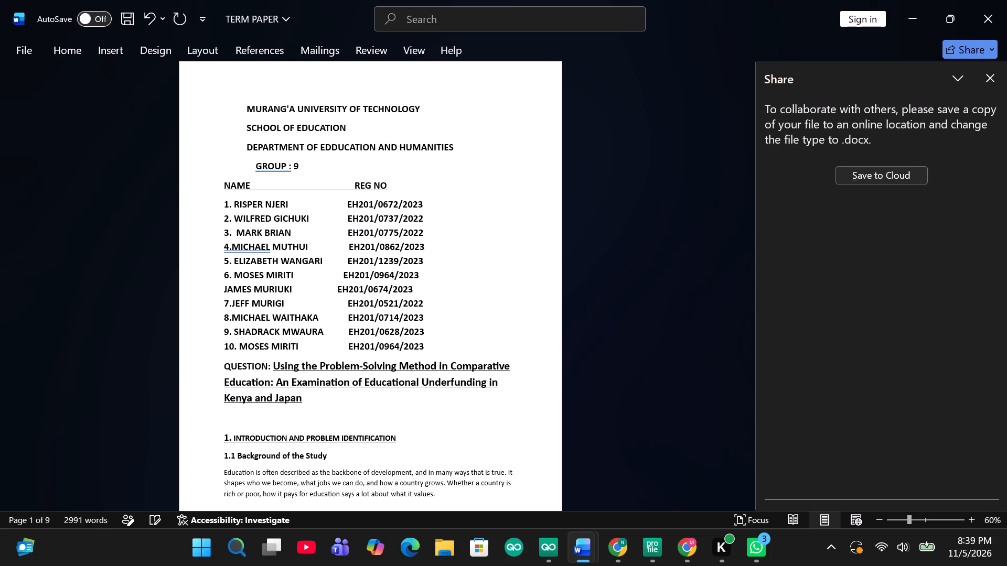
Start a new item "7." before the displaced entry and enter the new member's name in capital letters.
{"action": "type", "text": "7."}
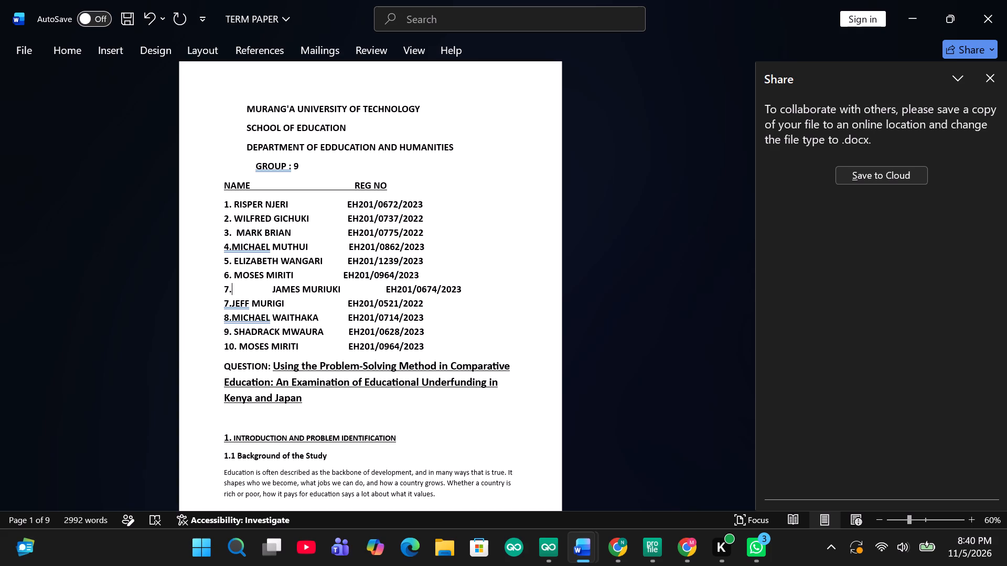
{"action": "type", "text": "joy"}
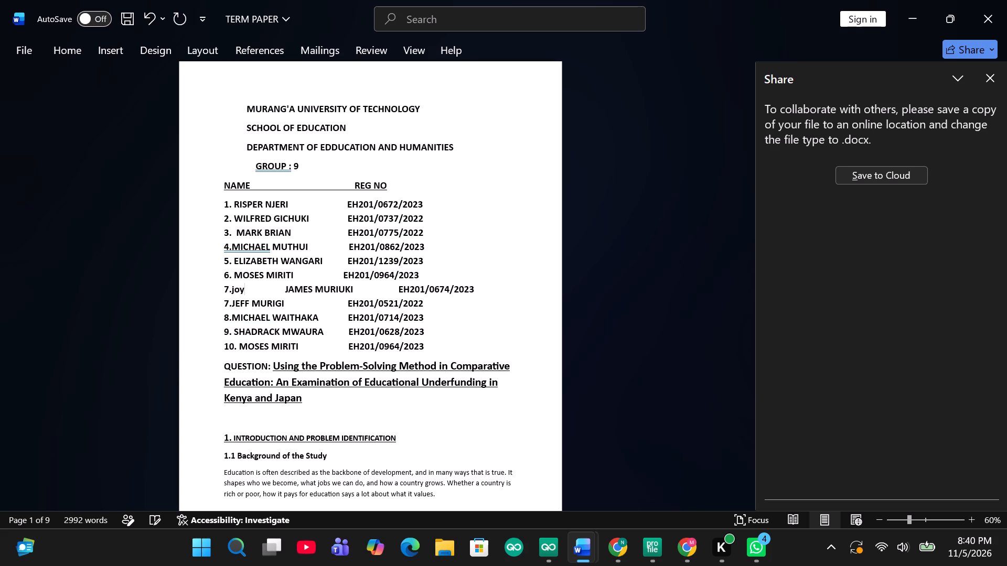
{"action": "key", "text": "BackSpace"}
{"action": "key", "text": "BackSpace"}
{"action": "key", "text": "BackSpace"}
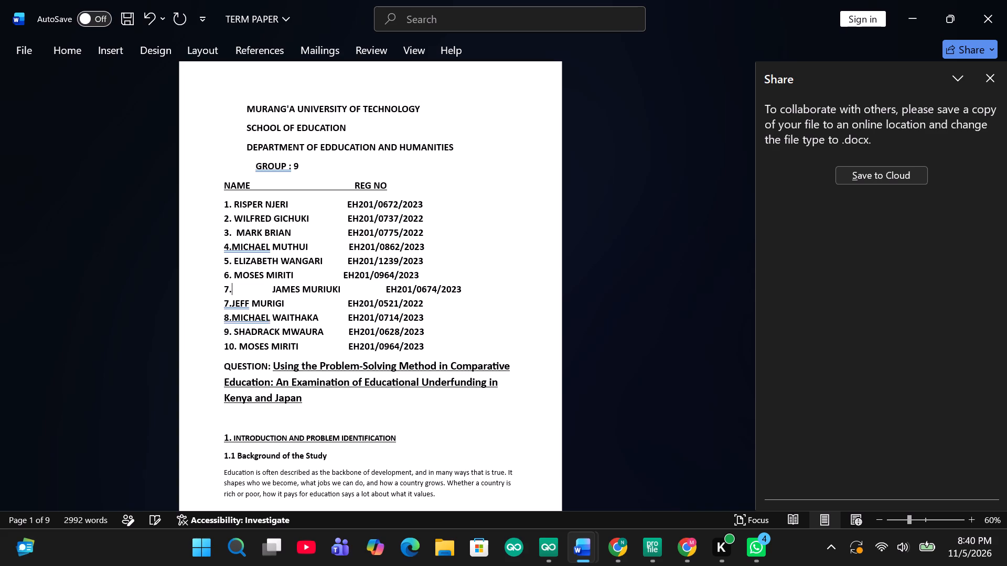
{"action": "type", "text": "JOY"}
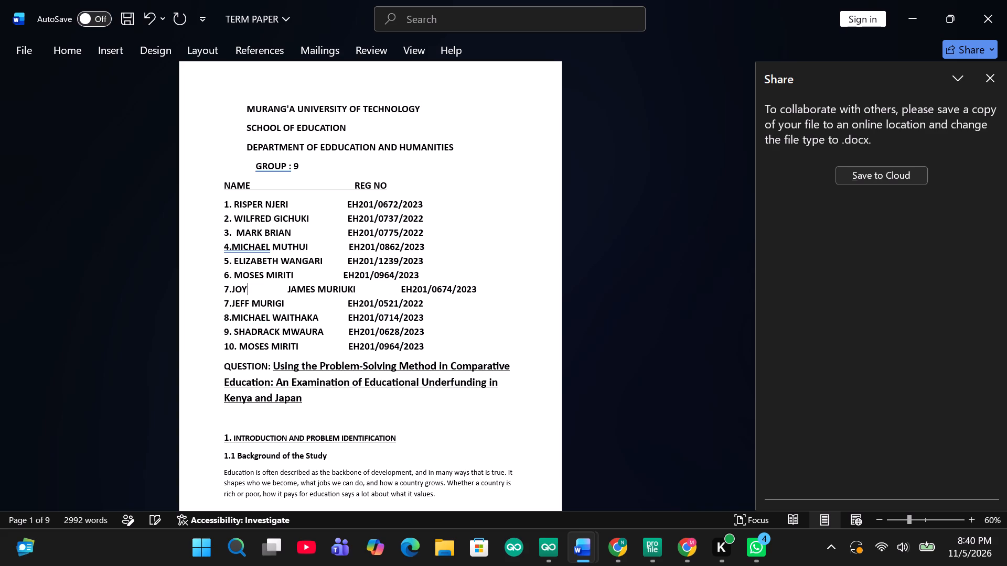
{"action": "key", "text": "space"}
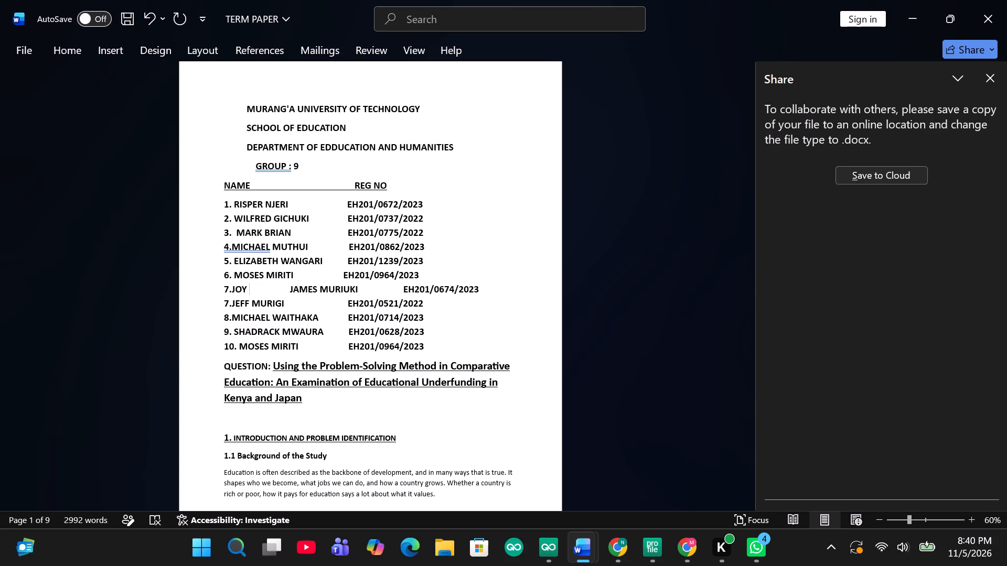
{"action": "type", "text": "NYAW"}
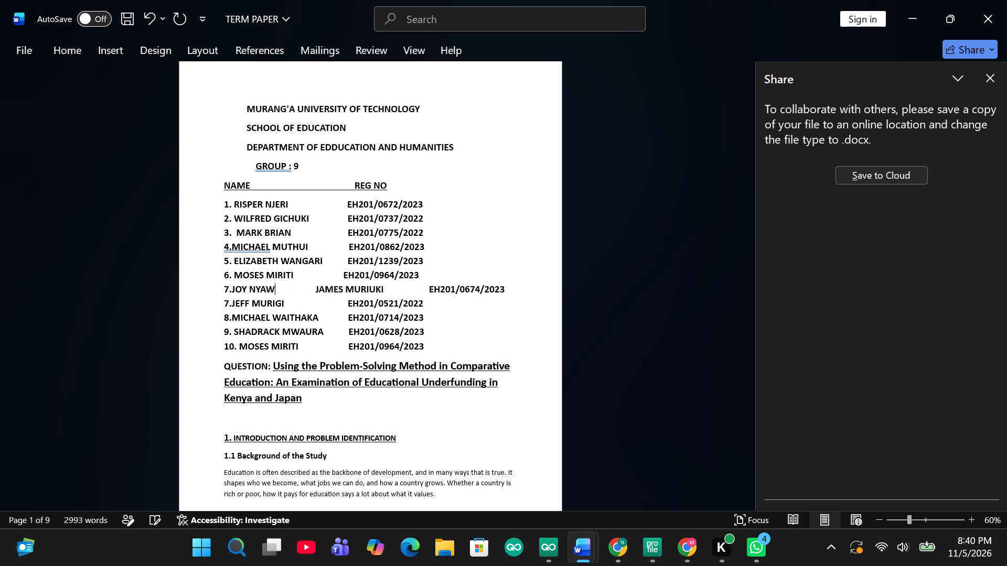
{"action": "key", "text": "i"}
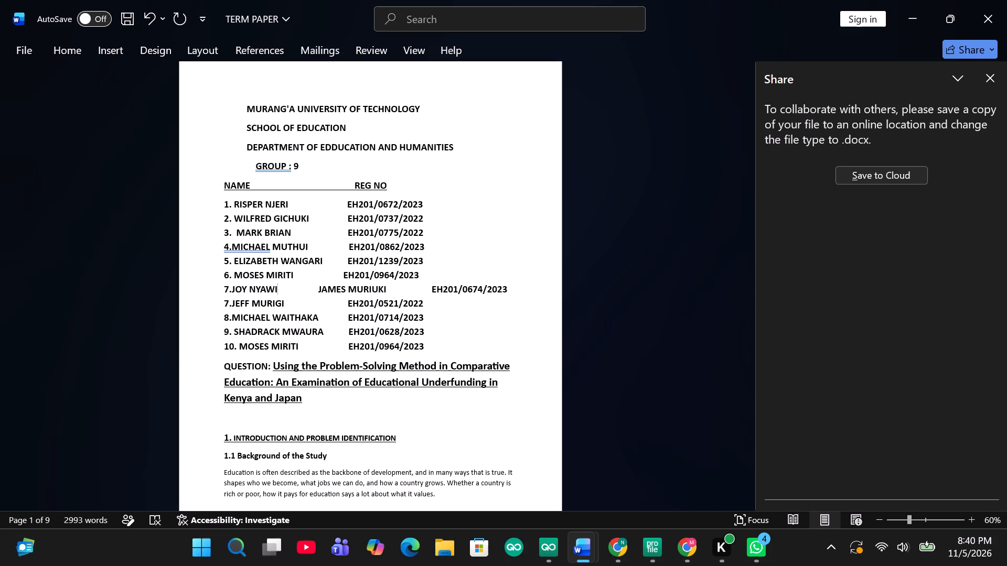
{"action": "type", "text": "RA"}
Space out the new item 7 line after the member's name to reach the REG NO column.
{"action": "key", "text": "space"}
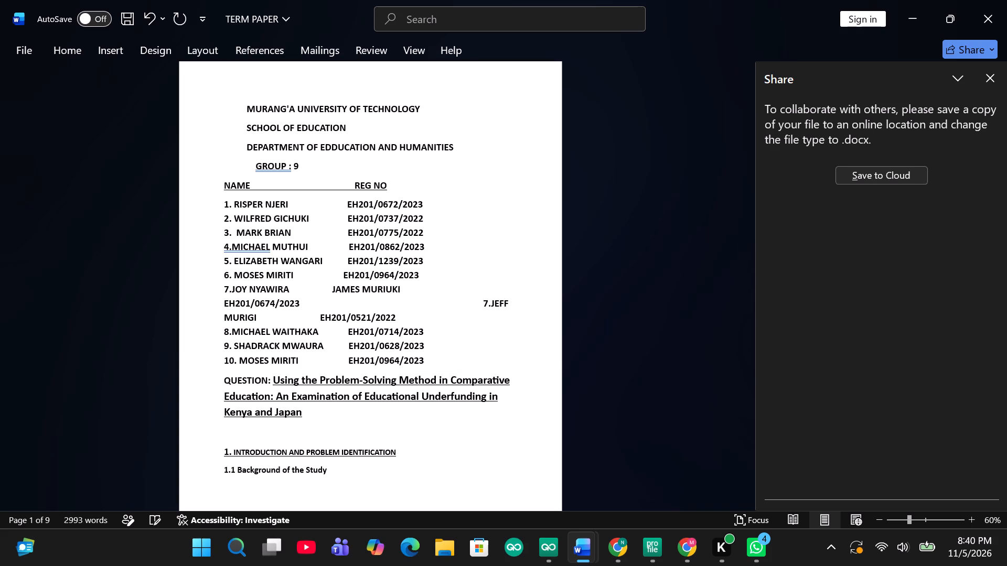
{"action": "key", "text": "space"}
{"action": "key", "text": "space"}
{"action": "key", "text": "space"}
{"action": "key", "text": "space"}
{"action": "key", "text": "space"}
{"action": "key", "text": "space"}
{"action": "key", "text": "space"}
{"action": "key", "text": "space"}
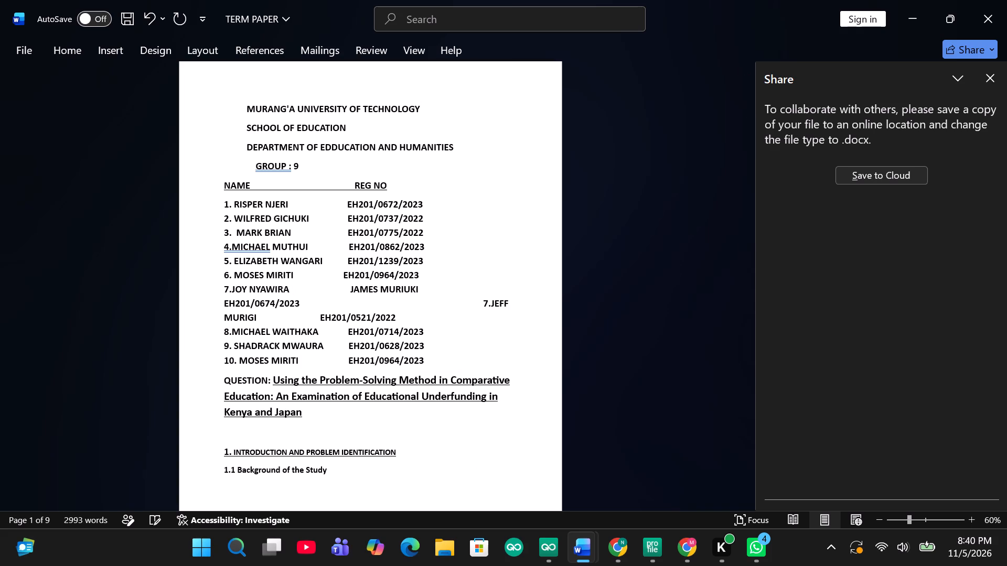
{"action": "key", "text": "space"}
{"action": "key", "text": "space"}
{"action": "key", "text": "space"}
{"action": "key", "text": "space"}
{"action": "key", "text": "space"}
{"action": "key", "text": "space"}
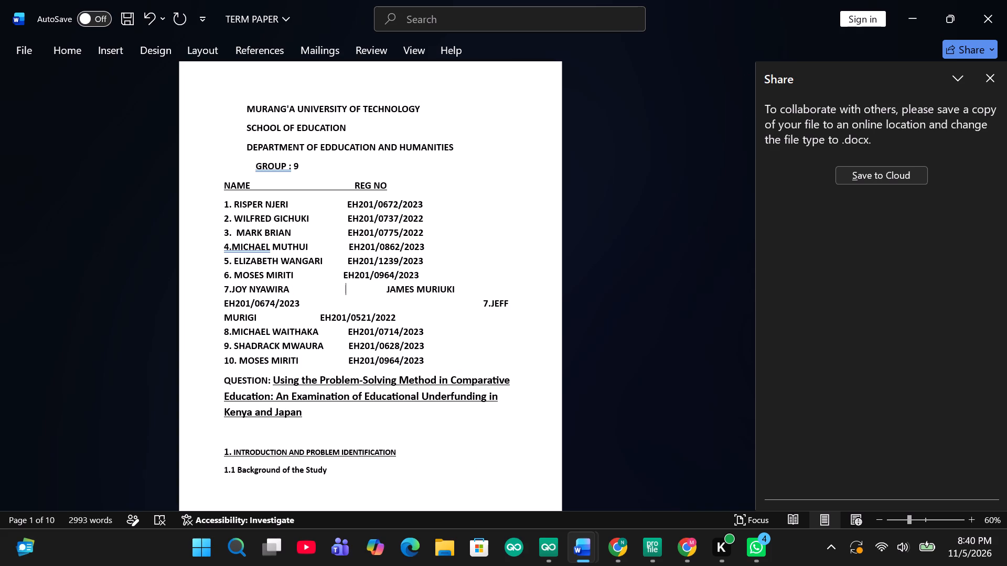
Add two spaces before item 6's registration number to align it with the REG NO column.
{"action": "left_click", "coordinate": [340, 272]}
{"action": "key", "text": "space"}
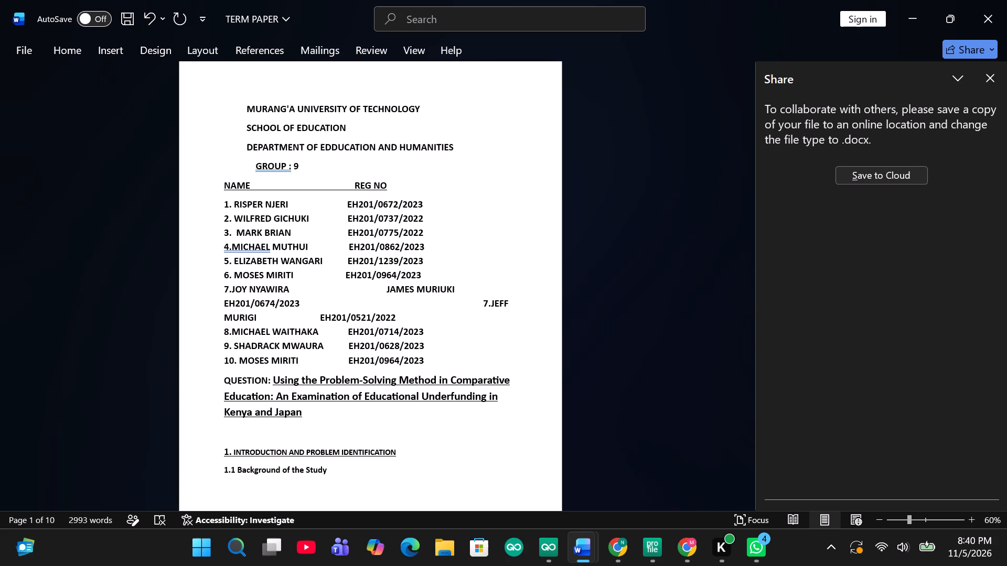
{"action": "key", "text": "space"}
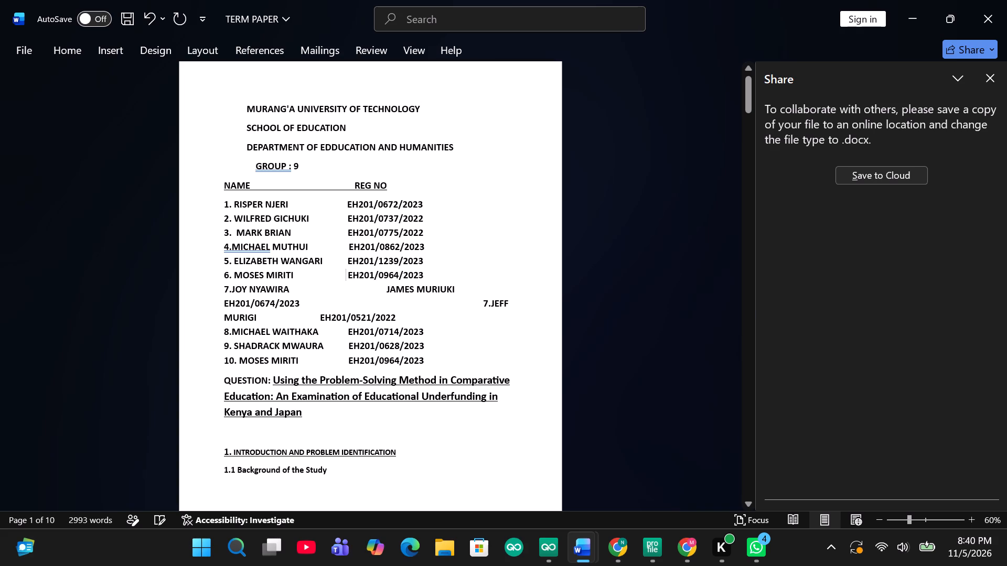
Enter the new item 7 member's registration number on the item 7 line, aligned with the REG NO column.
{"action": "left_click", "coordinate": [348, 282]}
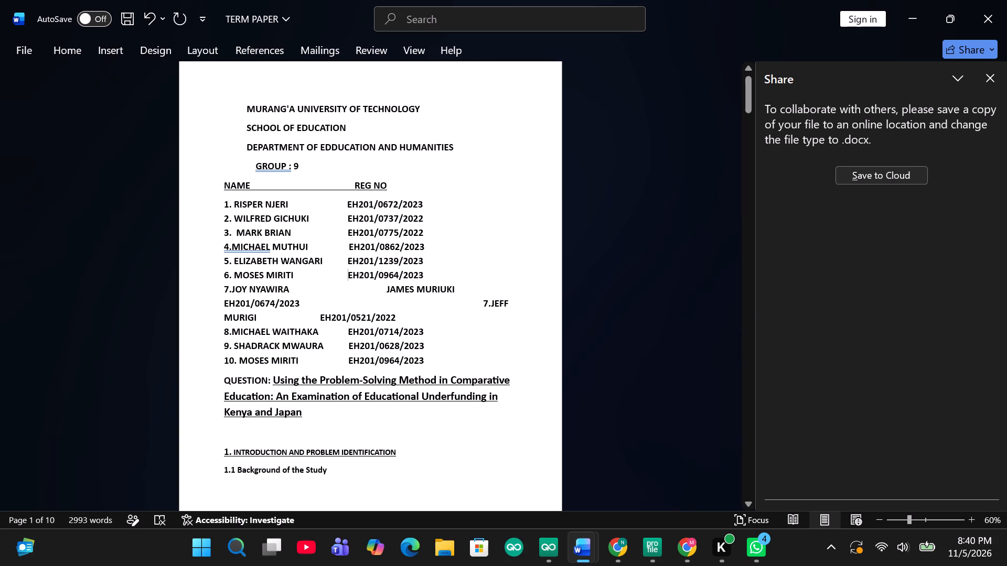
{"action": "left_click", "coordinate": [352, 286]}
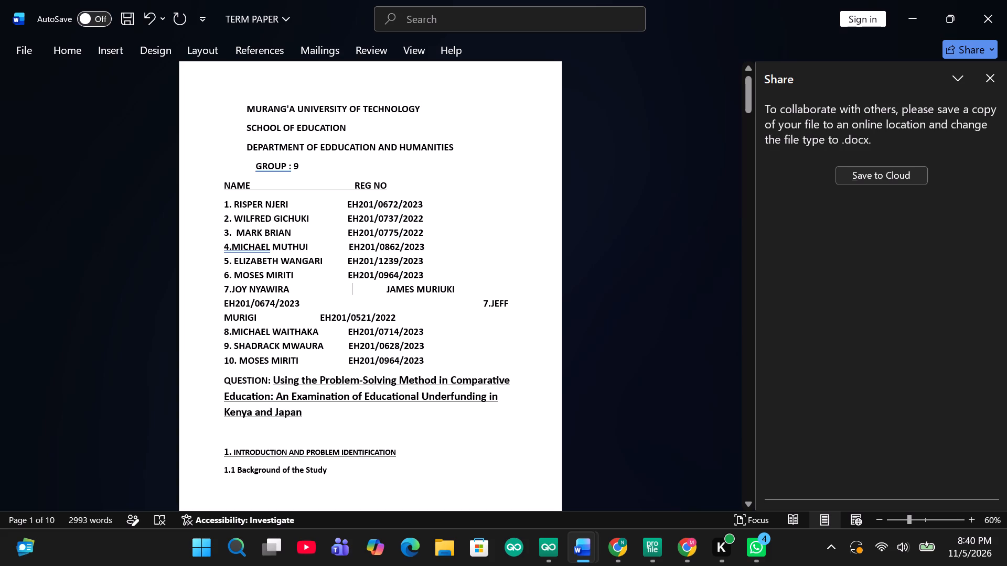
{"action": "left_click", "coordinate": [348, 286]}
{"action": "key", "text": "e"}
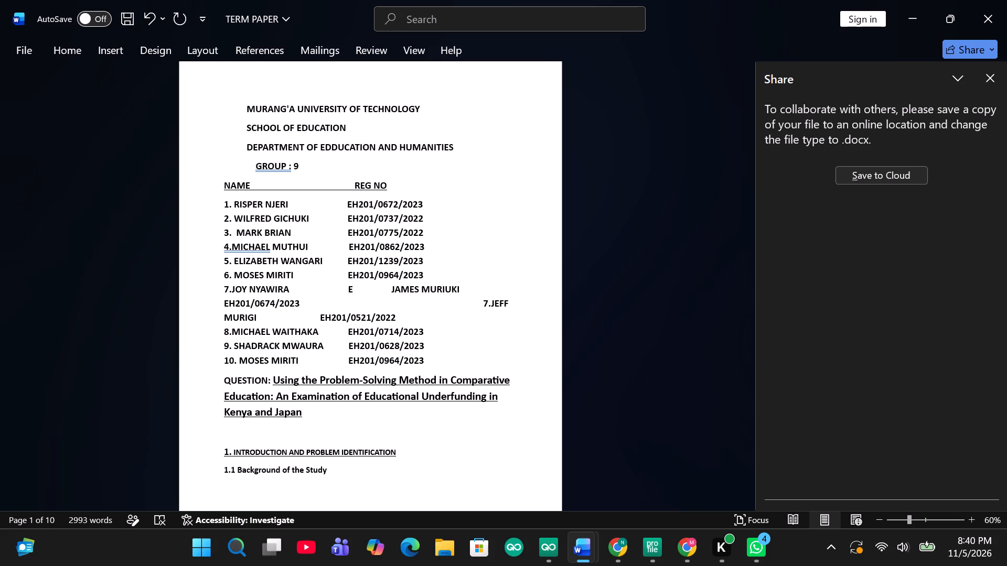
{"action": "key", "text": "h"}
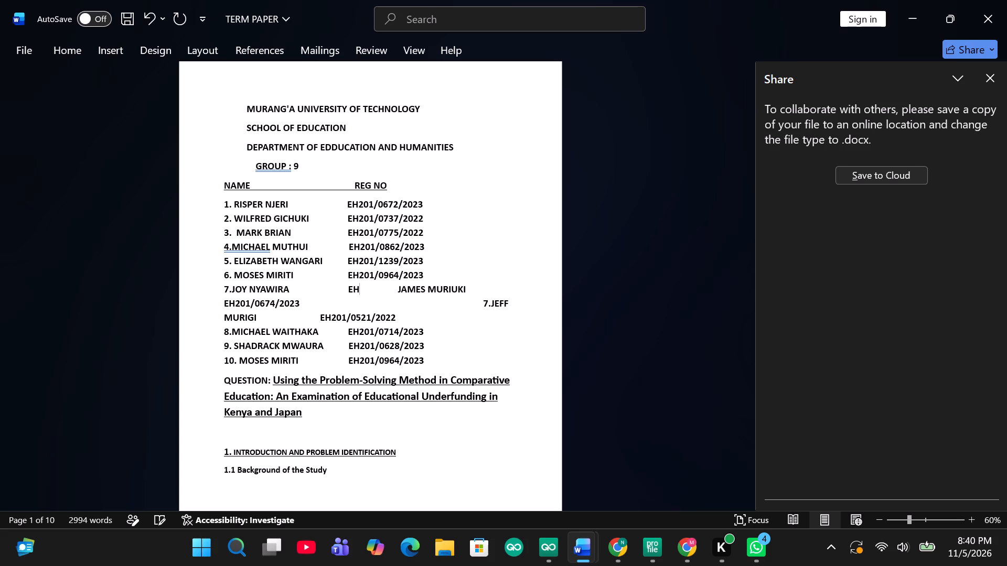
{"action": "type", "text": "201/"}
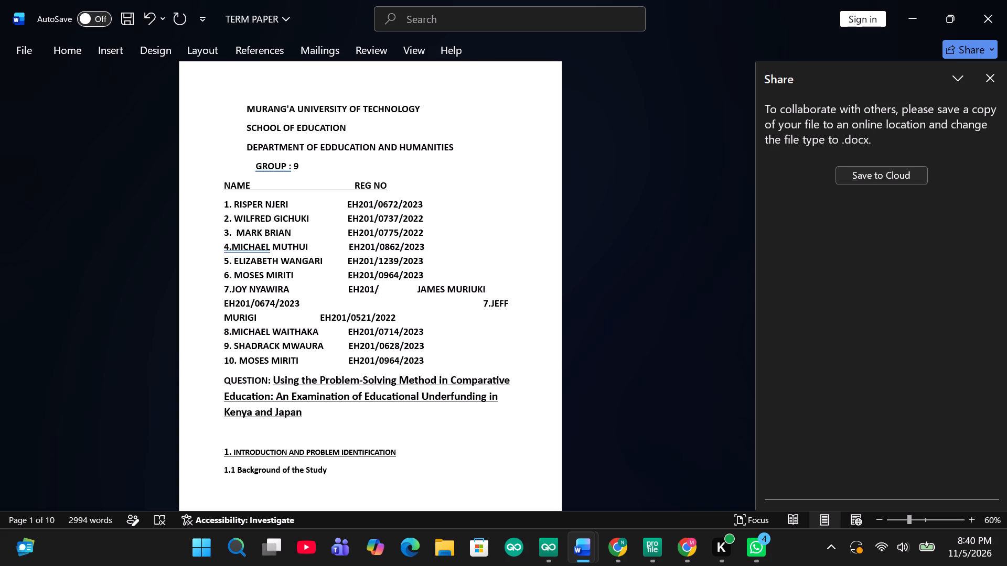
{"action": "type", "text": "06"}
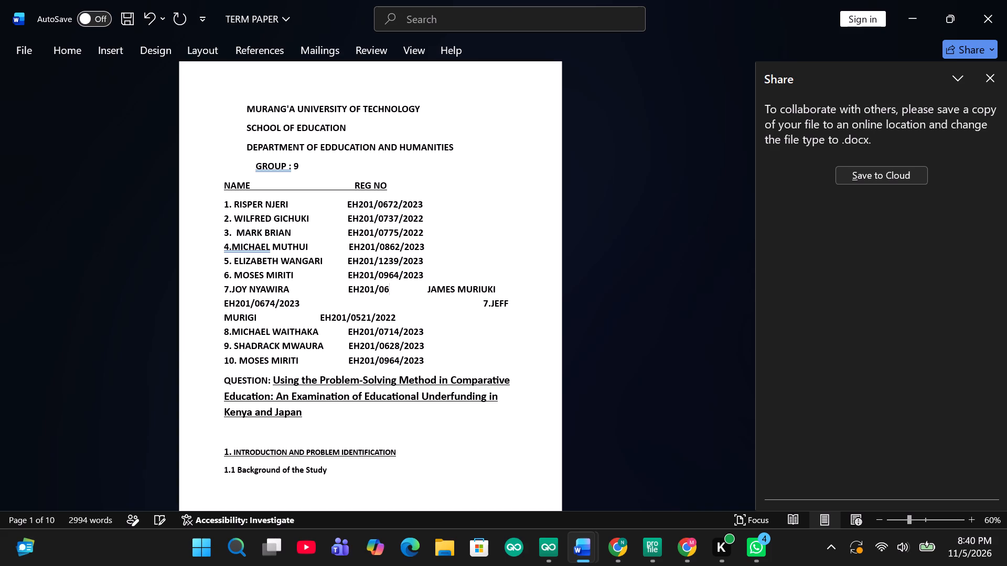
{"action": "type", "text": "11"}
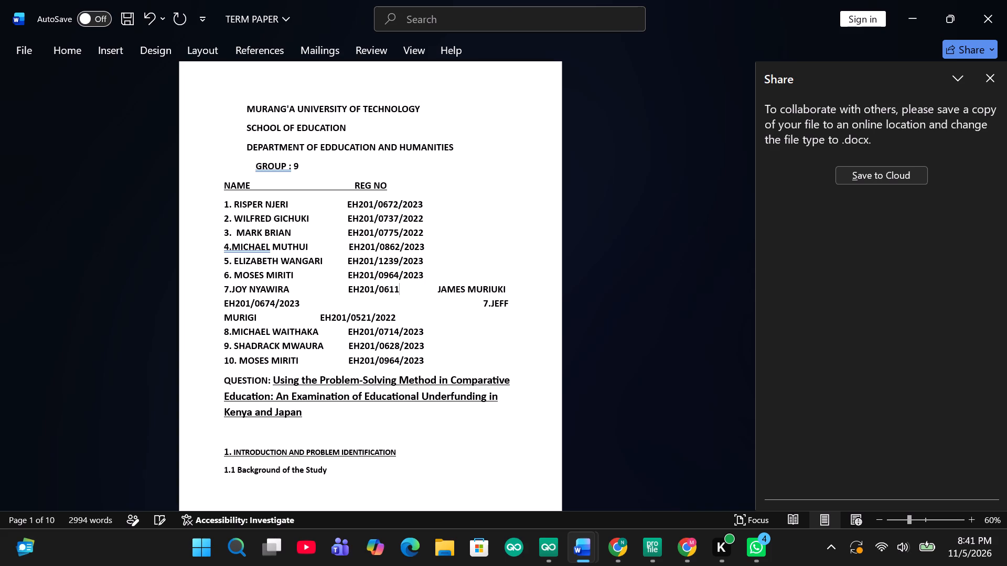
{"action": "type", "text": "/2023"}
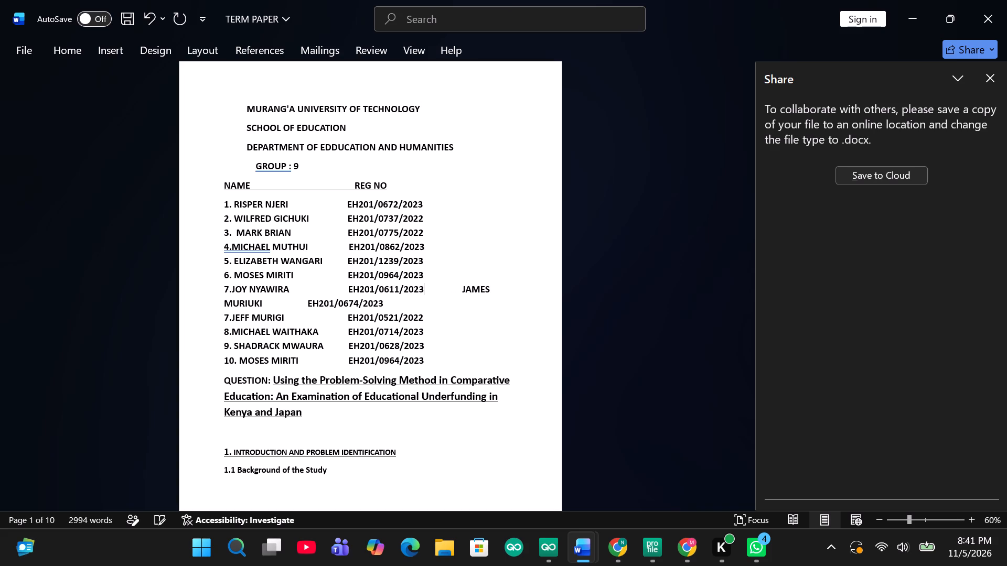
Add spaces after item 7's registration number so the displaced member's entry moves to the start of the following line.
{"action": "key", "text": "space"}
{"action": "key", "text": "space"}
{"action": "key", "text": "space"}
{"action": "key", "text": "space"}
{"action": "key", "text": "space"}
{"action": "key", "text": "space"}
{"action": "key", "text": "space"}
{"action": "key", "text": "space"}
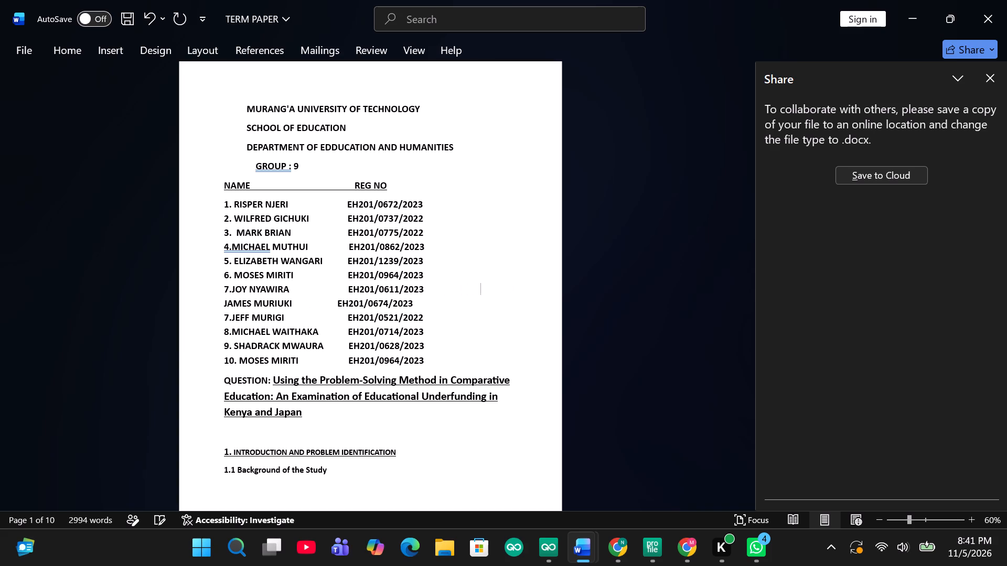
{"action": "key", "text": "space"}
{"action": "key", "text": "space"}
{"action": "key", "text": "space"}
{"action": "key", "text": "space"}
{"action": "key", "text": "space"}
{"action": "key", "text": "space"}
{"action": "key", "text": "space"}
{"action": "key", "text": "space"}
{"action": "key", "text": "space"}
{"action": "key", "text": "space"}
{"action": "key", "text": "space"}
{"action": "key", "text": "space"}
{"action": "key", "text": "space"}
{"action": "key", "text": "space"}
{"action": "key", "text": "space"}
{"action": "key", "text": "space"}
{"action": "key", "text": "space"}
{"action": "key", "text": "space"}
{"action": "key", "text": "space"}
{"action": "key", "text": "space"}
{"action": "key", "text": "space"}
Number the displaced entry "8." and remove the extra spaces before the name so its registration number aligns with the column.
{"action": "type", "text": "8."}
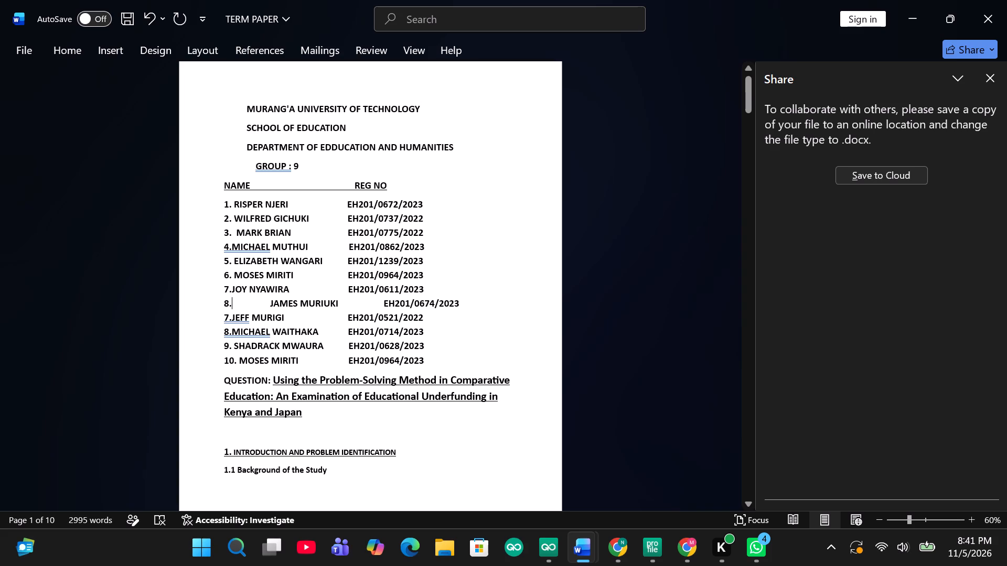
{"action": "left_click", "coordinate": [270, 306]}
{"action": "key", "text": "BackSpace"}
{"action": "key", "text": "BackSpace"}
{"action": "key", "text": "BackSpace"}
{"action": "key", "text": "BackSpace"}
{"action": "key", "text": "BackSpace"}
{"action": "key", "text": "BackSpace"}
{"action": "key", "text": "BackSpace"}
{"action": "key", "text": "BackSpace"}
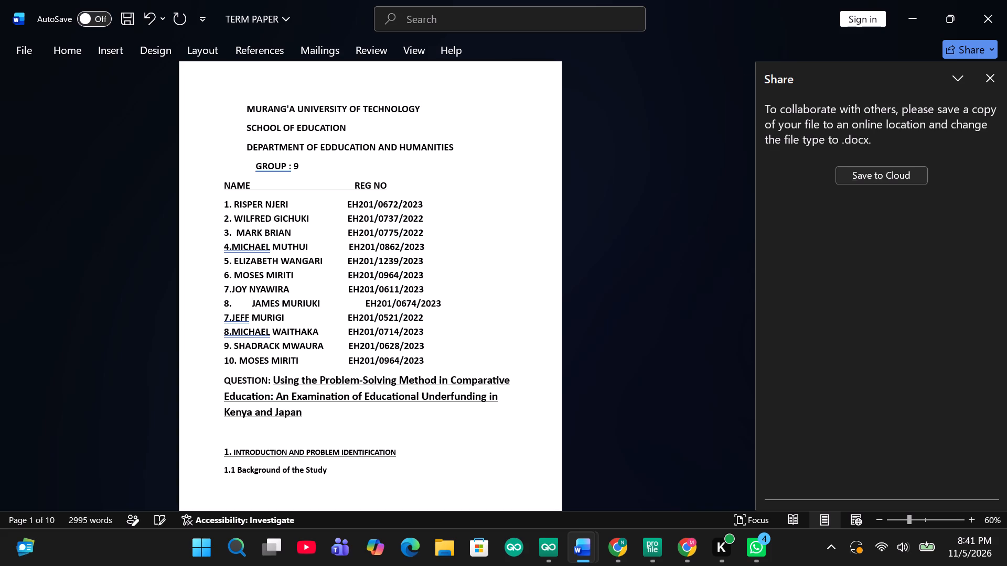
{"action": "key", "text": "BackSpace"}
{"action": "key", "text": "BackSpace"}
{"action": "key", "text": "BackSpace"}
{"action": "key", "text": "BackSpace"}
{"action": "key", "text": "BackSpace"}
{"action": "key", "text": "BackSpace"}
{"action": "key", "text": "BackSpace"}
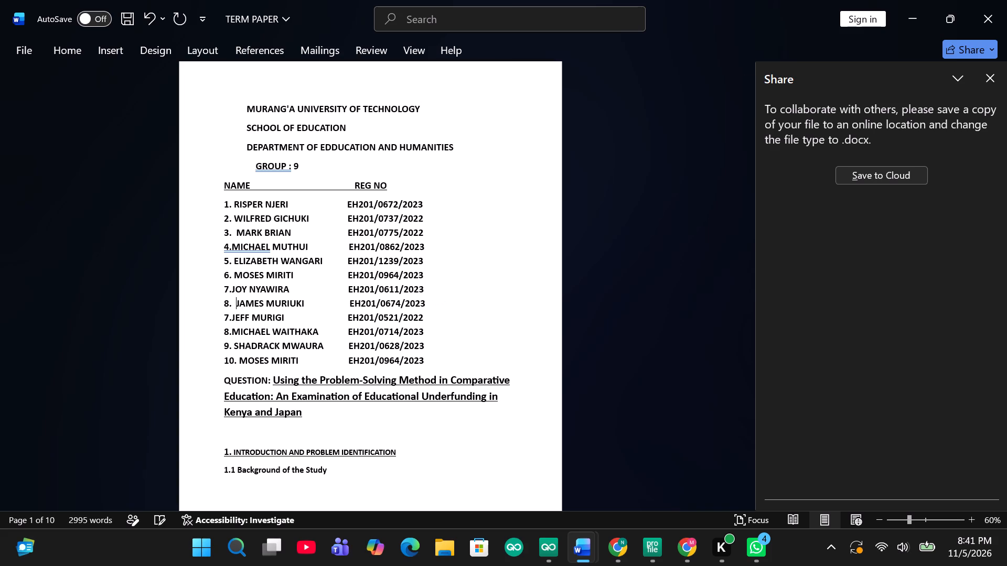
{"action": "key", "text": "BackSpace"}
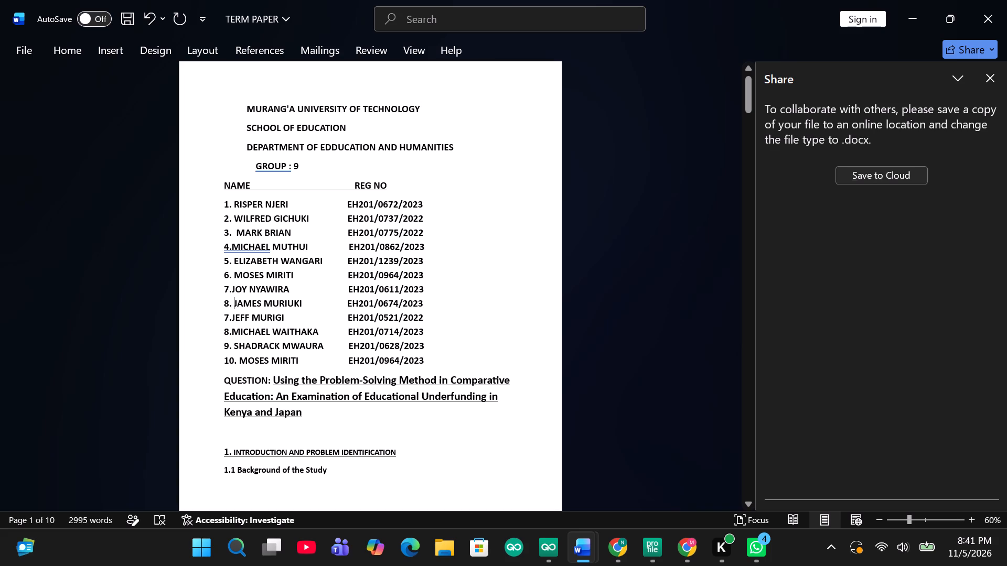
Renumber the three entries below item 8 as 9, 10 and 11.
{"action": "left_click", "coordinate": [228, 315]}
{"action": "key", "text": "BackSpace"}
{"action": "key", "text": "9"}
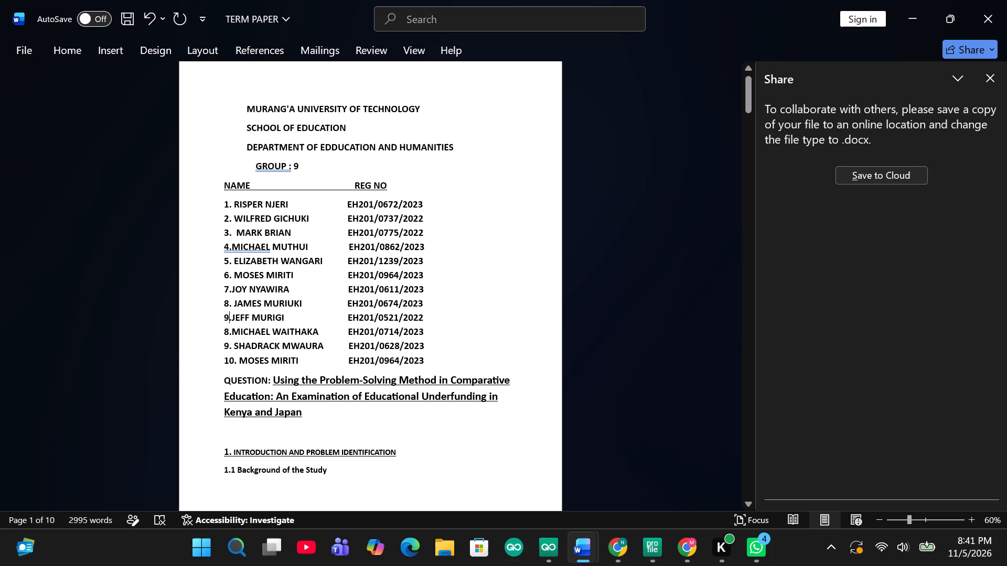
{"action": "left_click", "coordinate": [228, 330]}
{"action": "key", "text": "BackSpace"}
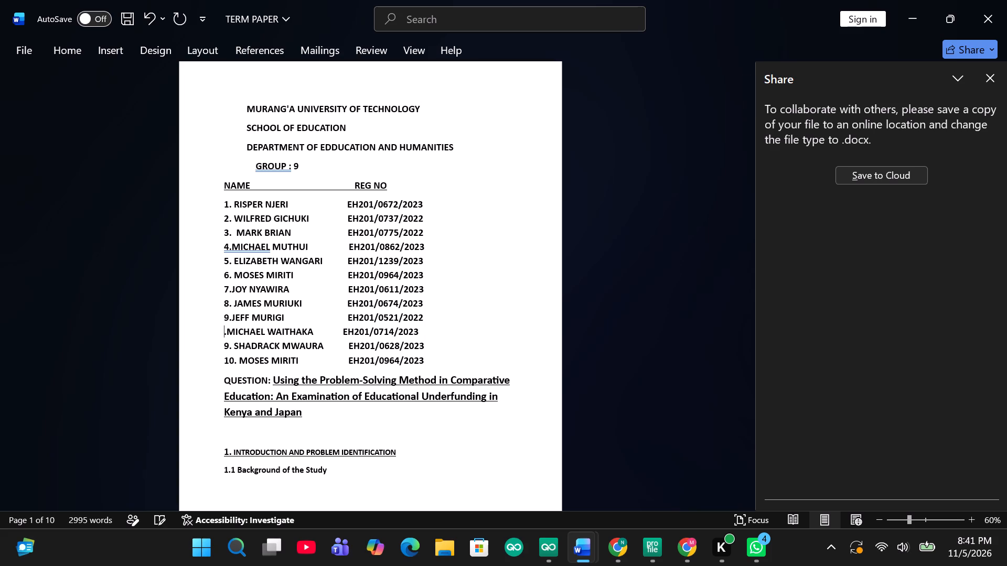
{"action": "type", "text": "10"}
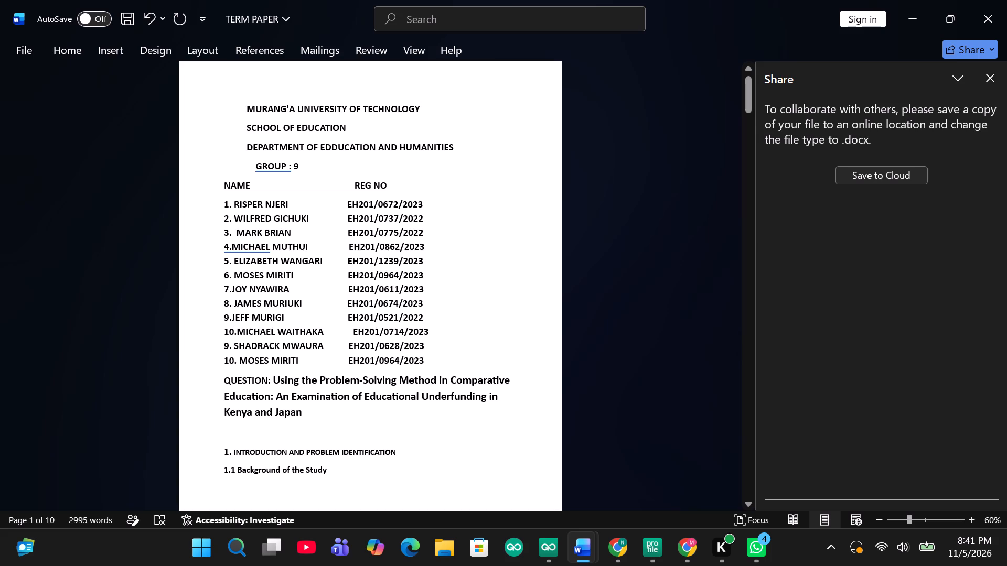
{"action": "left_click", "coordinate": [228, 344]}
{"action": "key", "text": "BackSpace"}
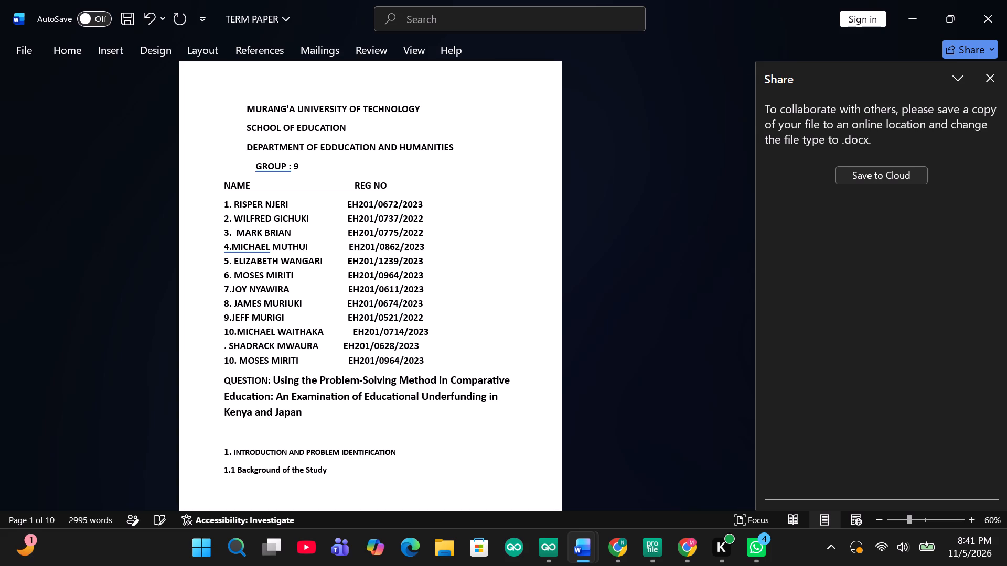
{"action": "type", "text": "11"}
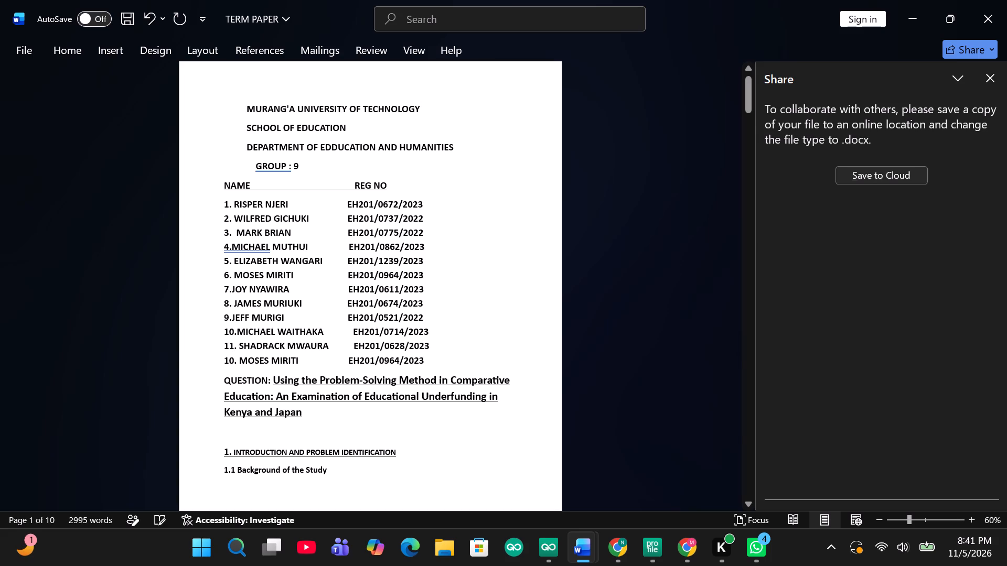
Delete the duplicate member entry numbered 10 at the end of the list, including its registration number.
{"action": "left_click_drag", "start_coordinate": [224, 364], "coordinate": [302, 362]}
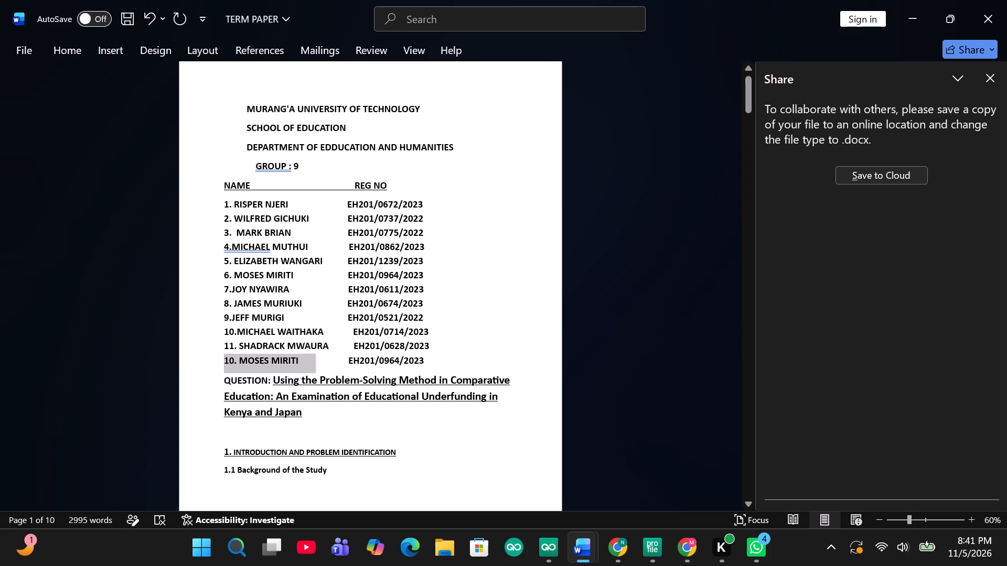
{"action": "left_click_drag", "start_coordinate": [302, 362], "coordinate": [428, 362]}
{"action": "key", "text": "BackSpace"}
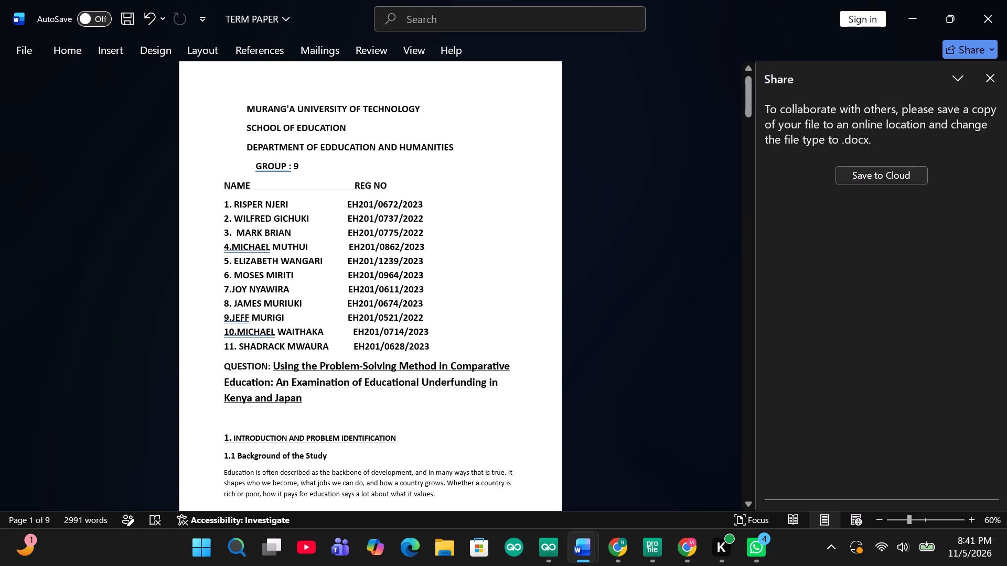
Save the updated TERM PAPER document.
{"action": "left_click", "coordinate": [131, 20]}
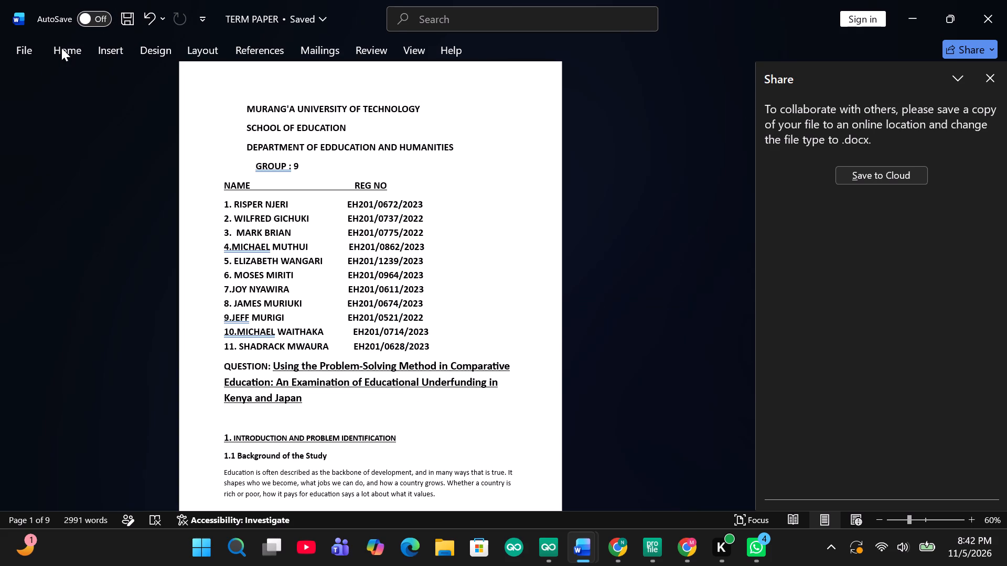
Start saving a copy of the document with Save As and show the recent folders as save locations.
{"action": "left_click", "coordinate": [21, 47]}
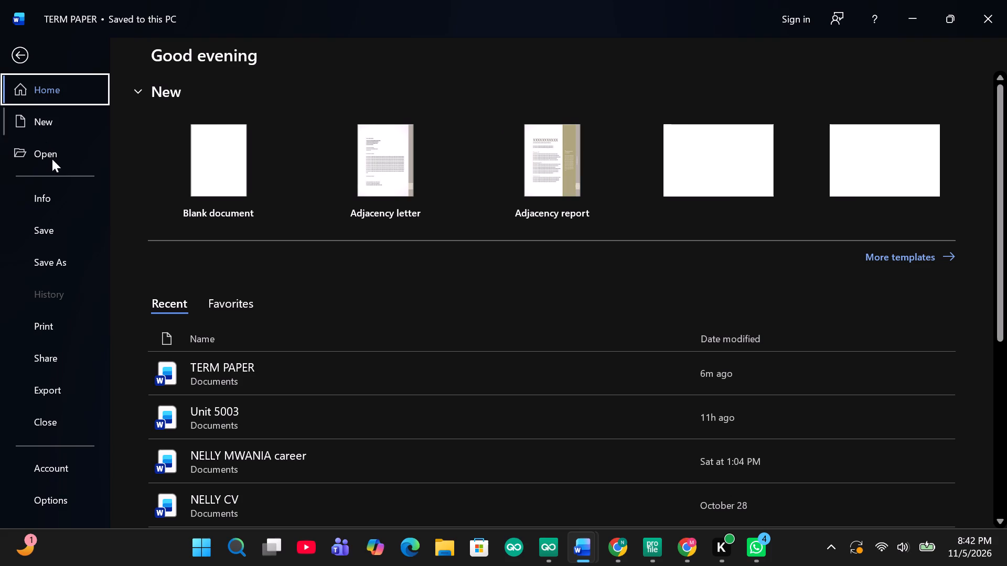
{"action": "left_click", "coordinate": [59, 258]}
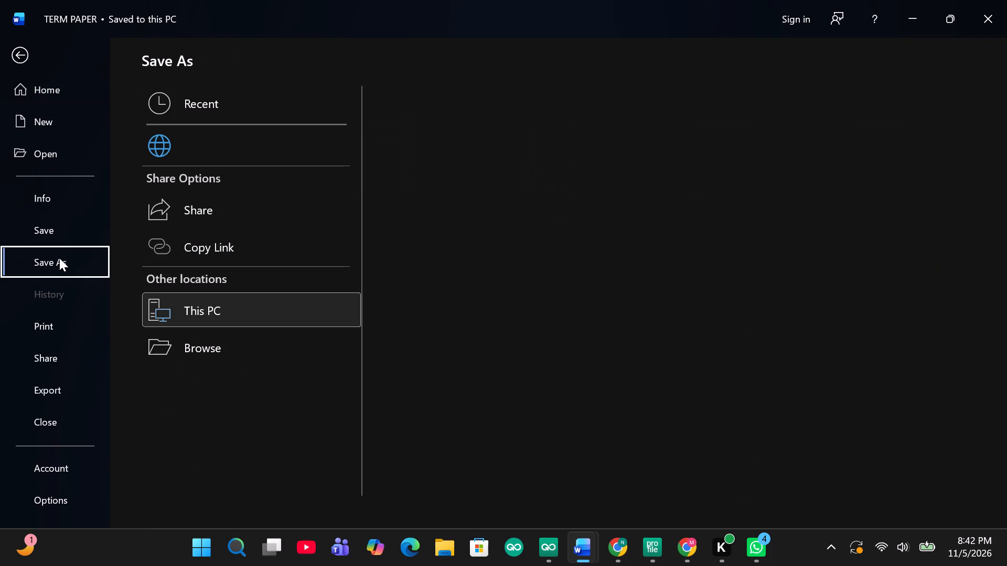
{"action": "left_click", "coordinate": [235, 113]}
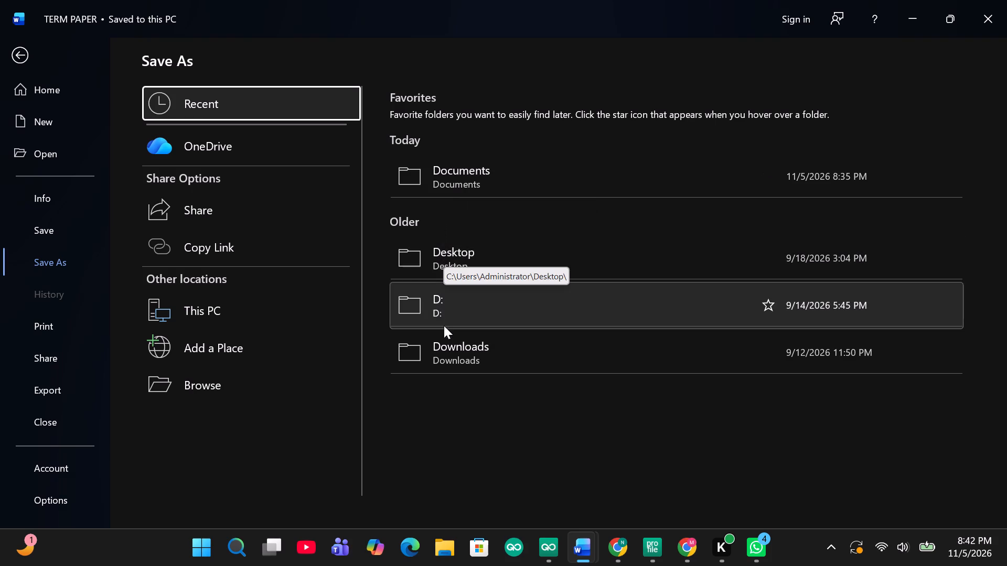
{"action": "left_click", "coordinate": [445, 345]}
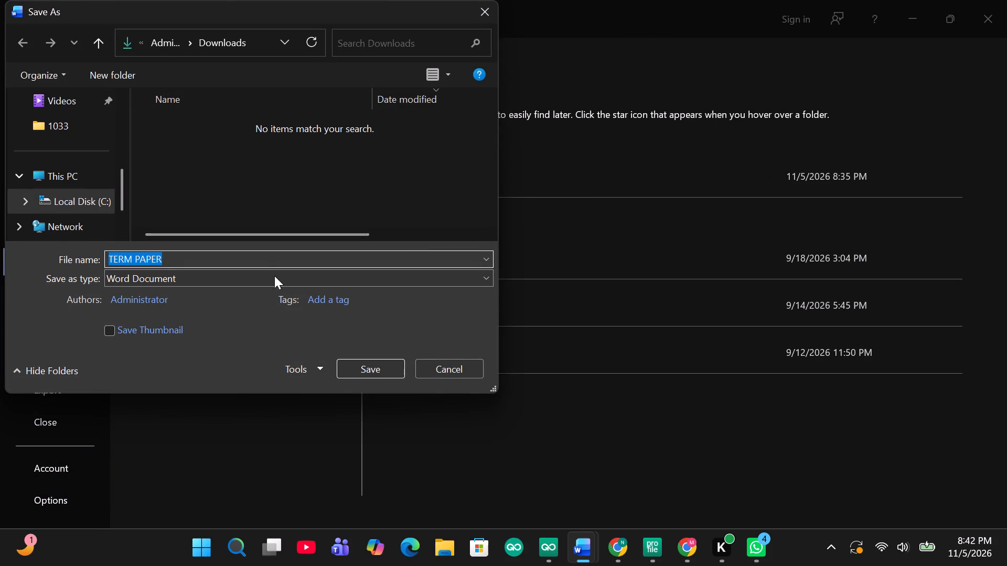
{"action": "left_click", "coordinate": [231, 258]}
{"action": "key", "text": "BackSpace"}
{"action": "key", "text": "BackSpace"}
{"action": "key", "text": "BackSpace"}
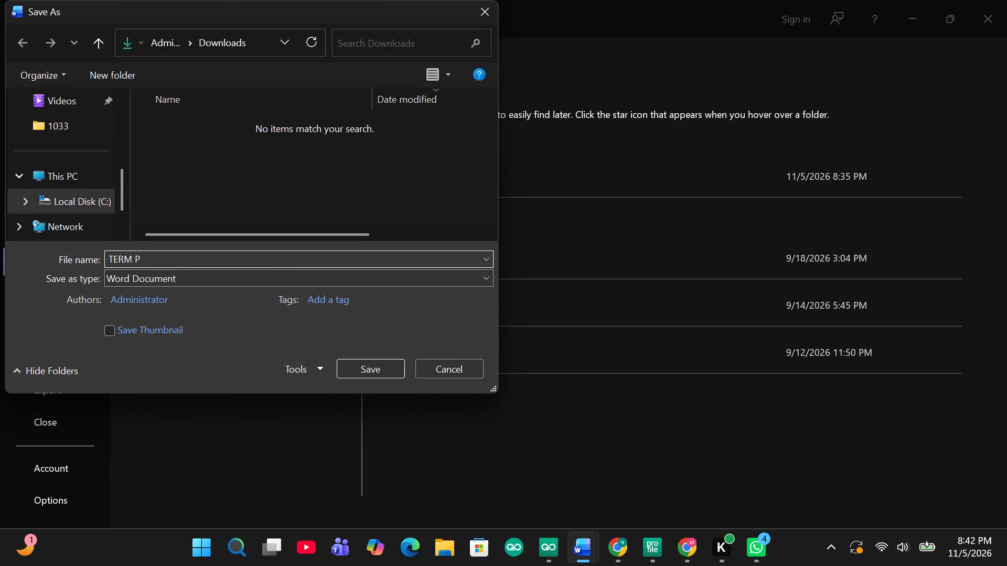